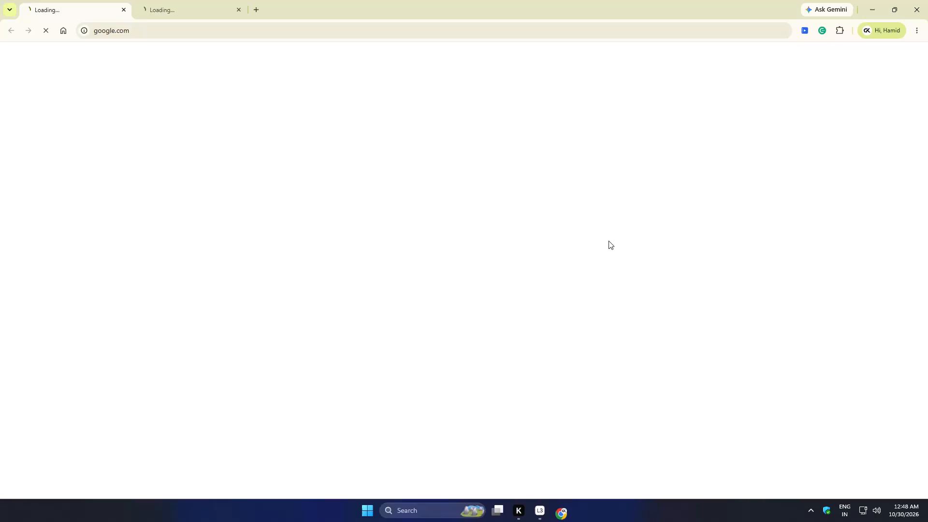
Open a new browser tab and close the existing Find It and Google tabs.
click(254, 9)
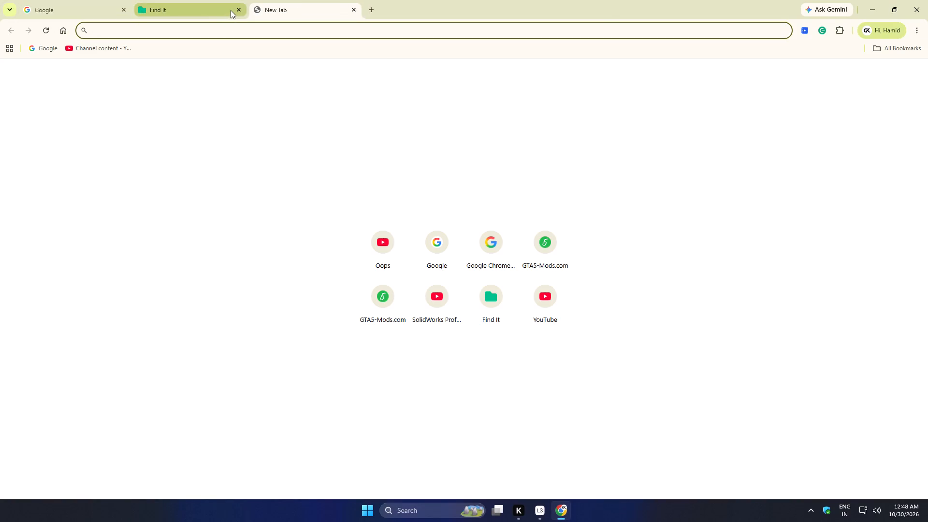
click(231, 10)
click(237, 8)
click(110, 11)
click(125, 10)
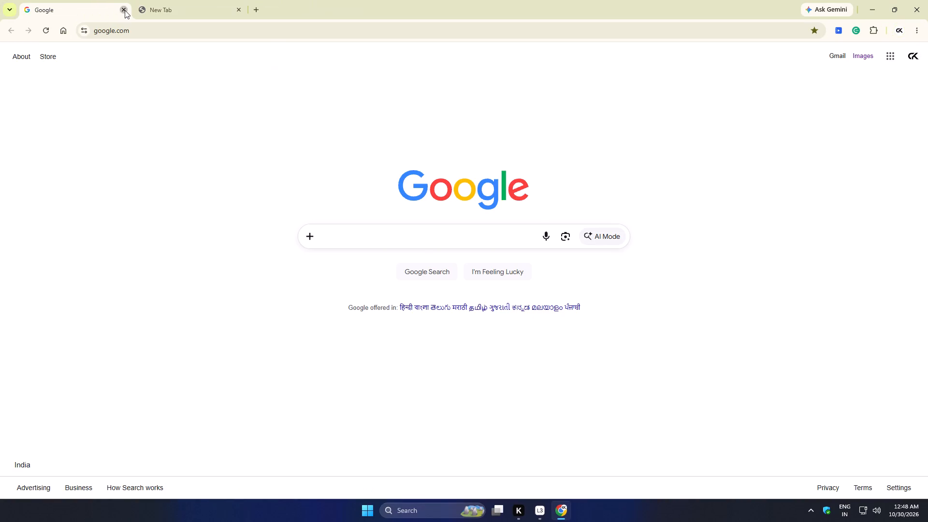
Open YouTube Studio from the new tab's Oops shortcut and go on to the channel dashboard.
click(391, 250)
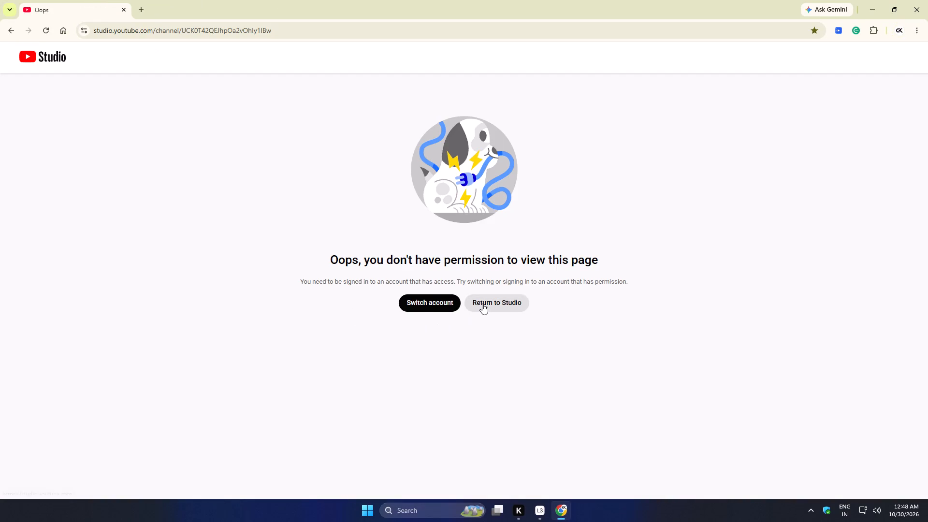
click(482, 304)
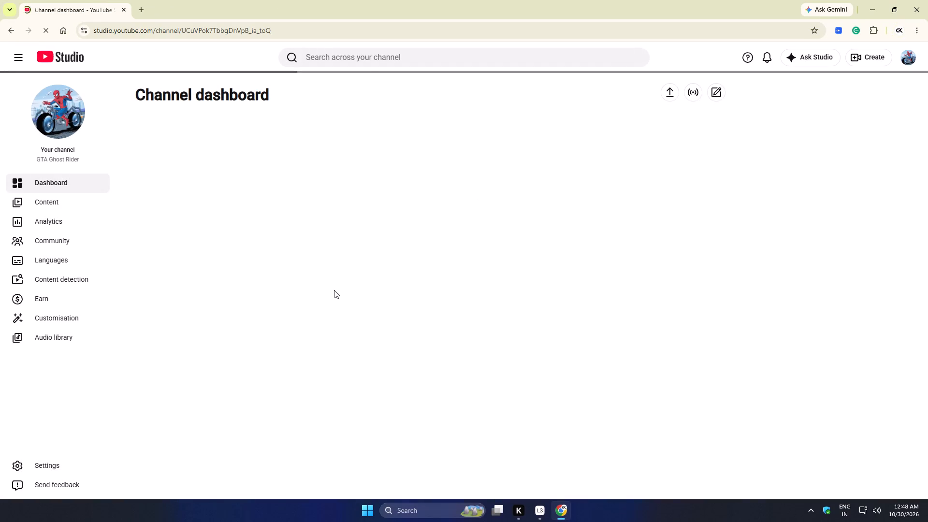
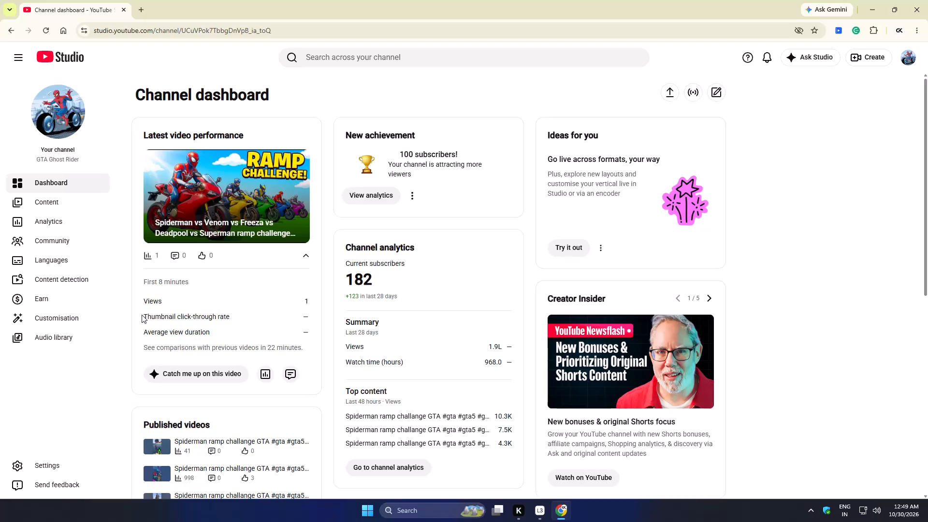
Open the GTA Ghost Rider channel's content page and look through the list of published videos.
click(69, 196)
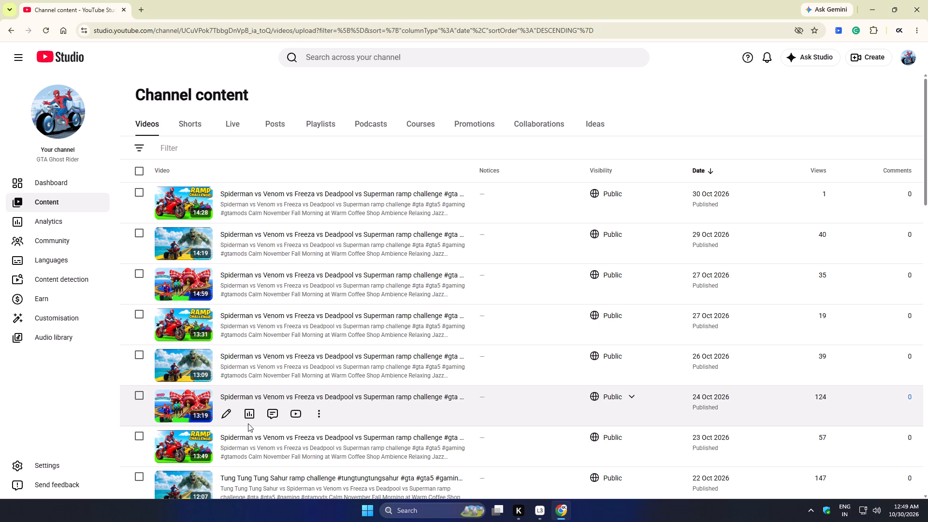
scroll(248, 423, up, 12)
scroll(248, 423, down, 6)
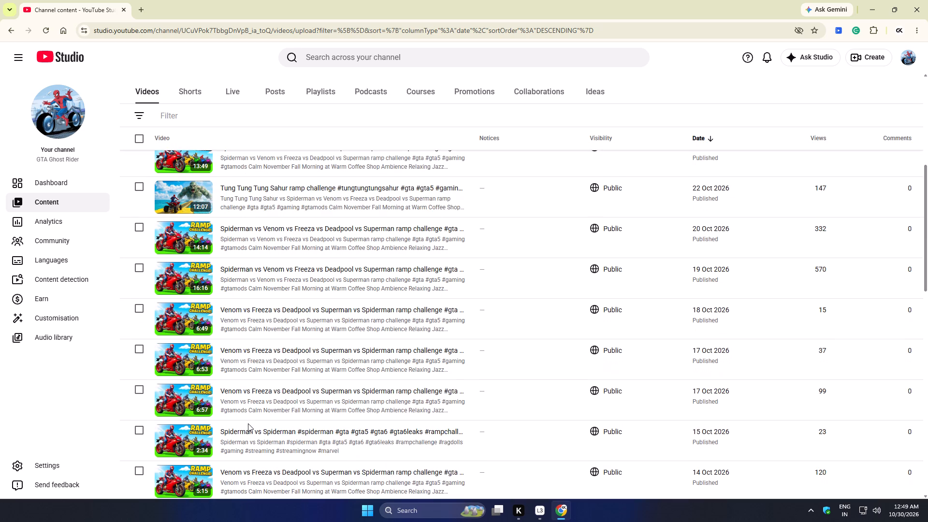
scroll(248, 423, up, 19)
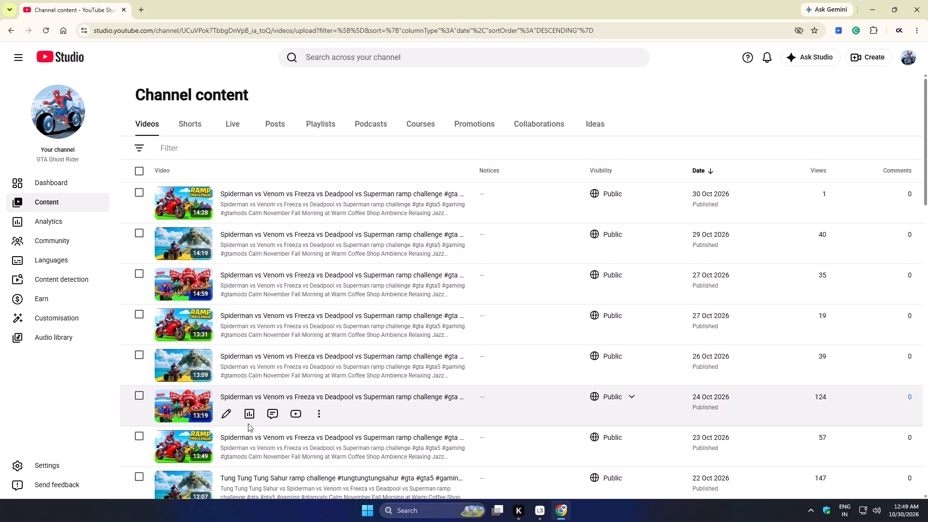
scroll(248, 423, up, 5)
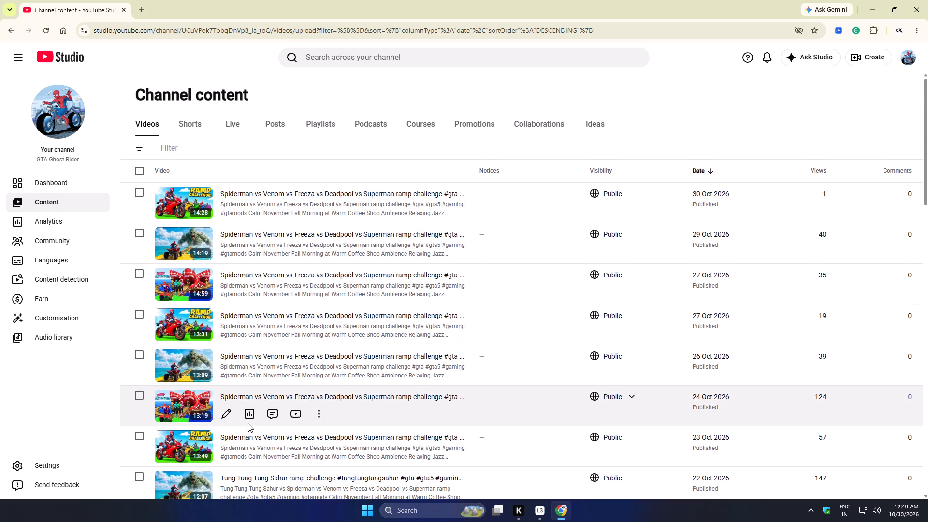
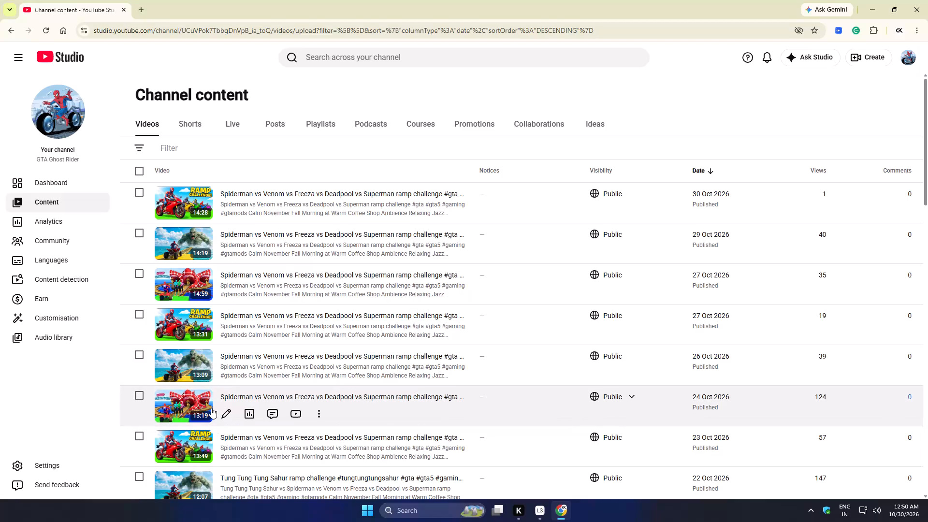
Copy the entire description of the newest Short, "Spiderman ramp challange GTA #gta #gta5 #gta6 #gta6leaks", and return to the channel content list.
scroll(211, 407, up, 8)
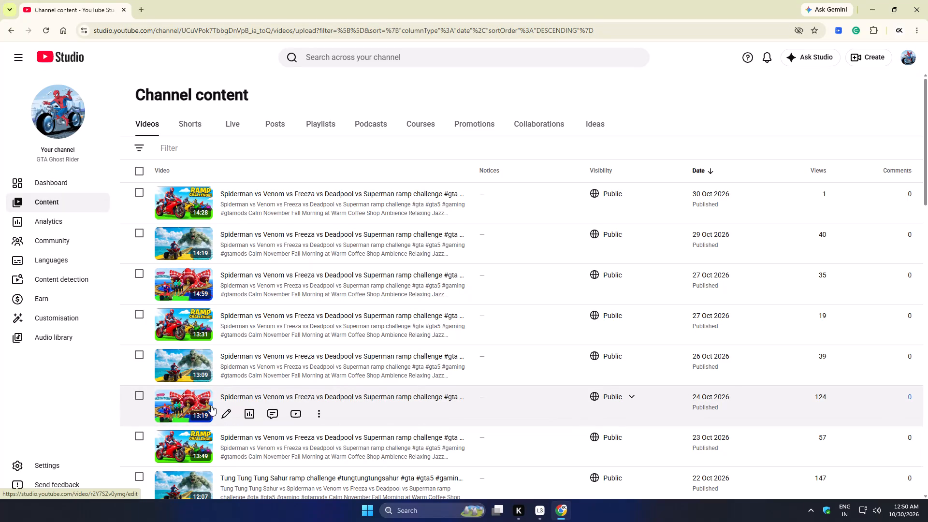
click(185, 127)
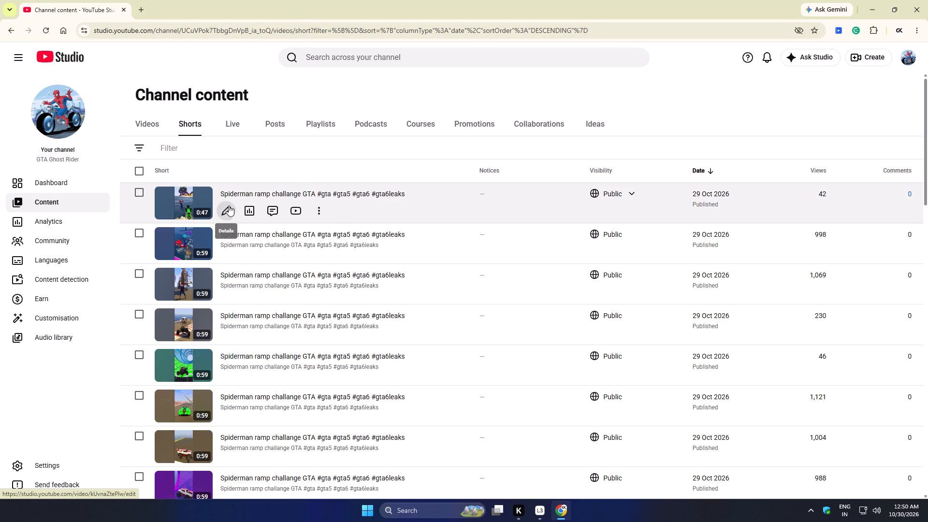
click(229, 206)
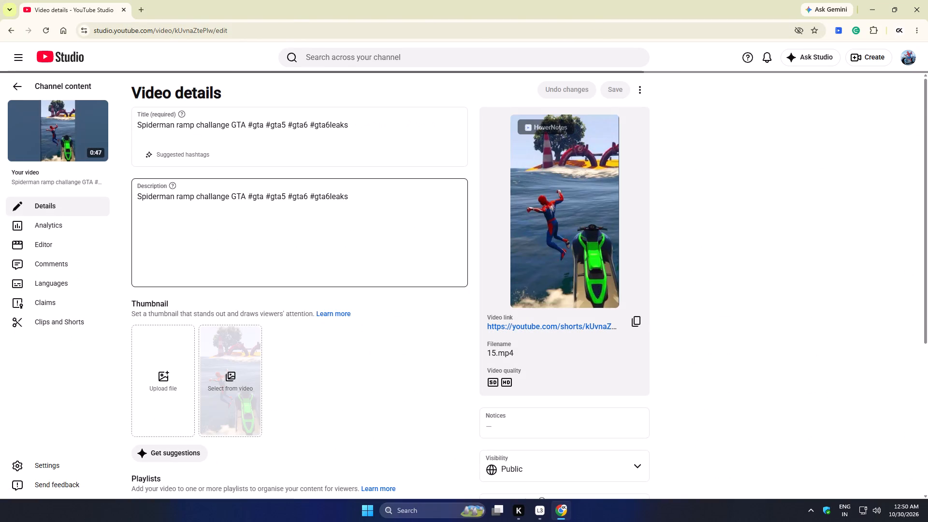
drag(217, 236, 155, 210)
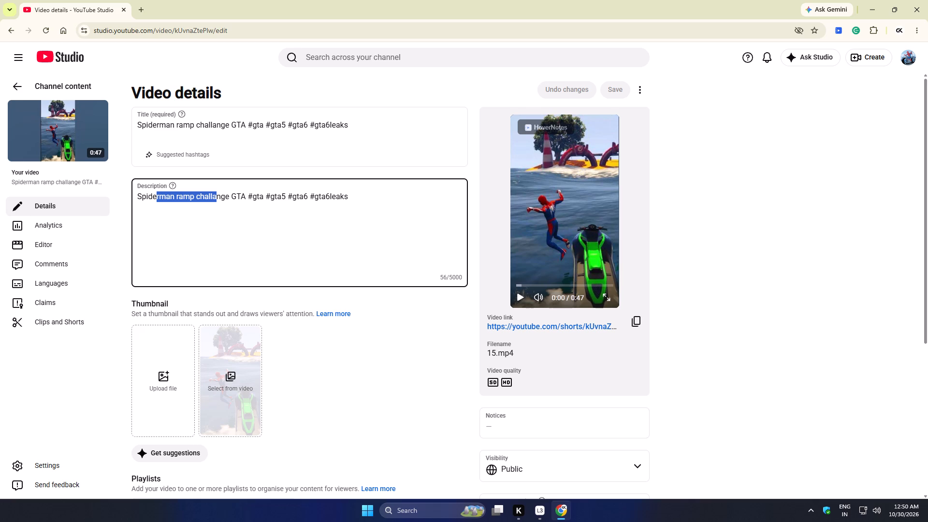
key(ctrl+a)
key(ctrl+c)
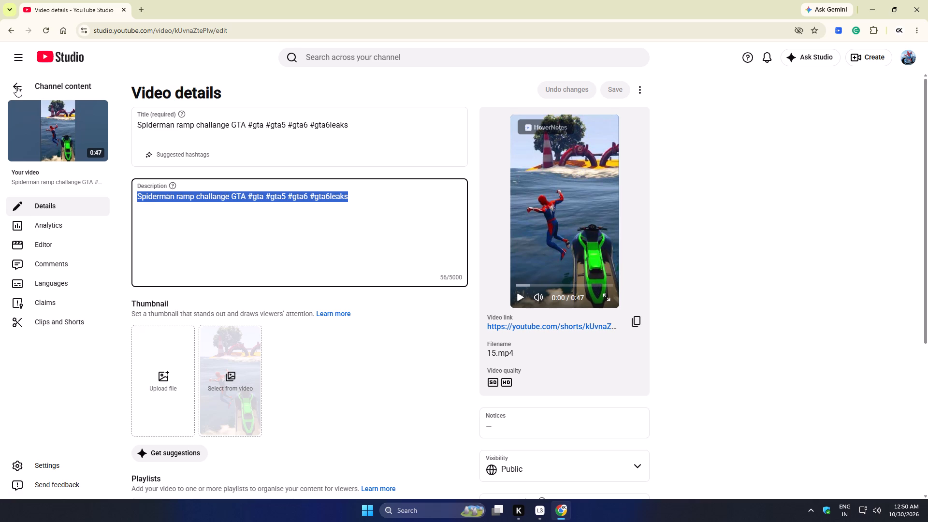
key(ctrl+c)
click(17, 87)
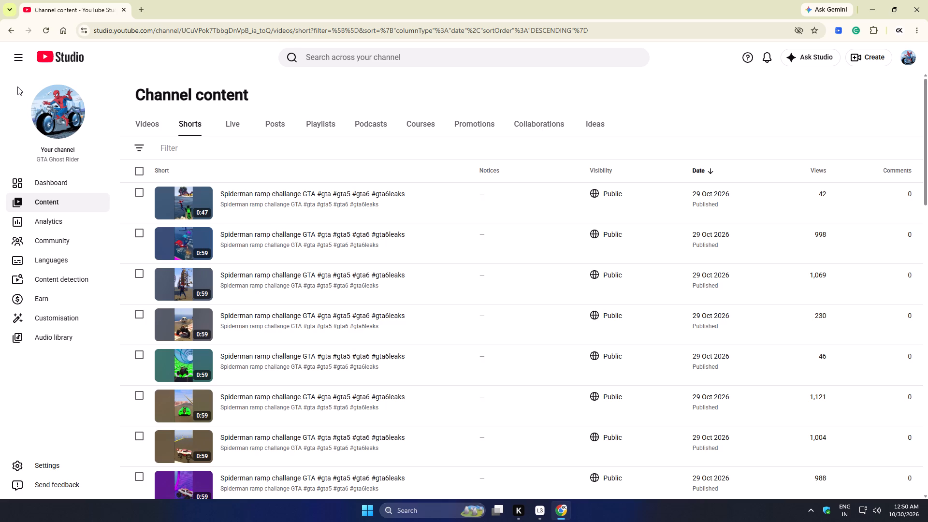
click(17, 87)
Reload the channel's list of regular videos and check the published entries.
click(145, 122)
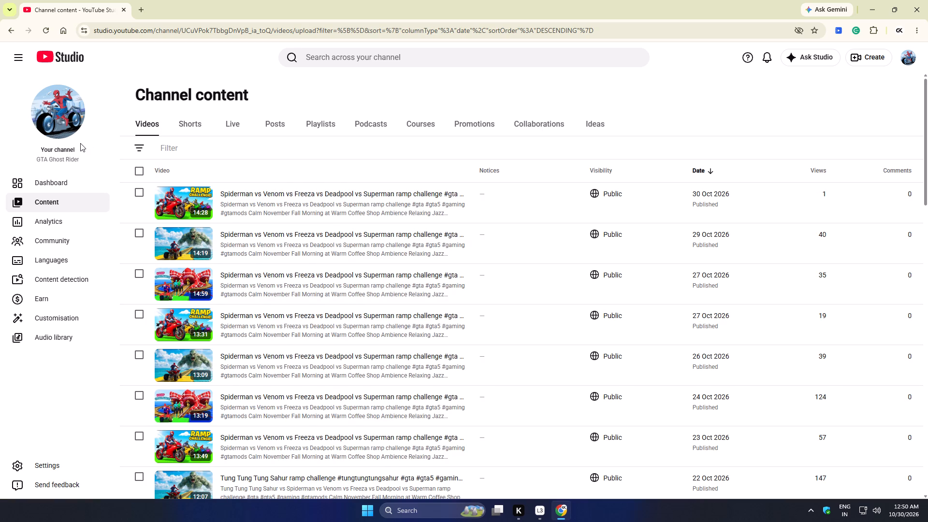
click(48, 30)
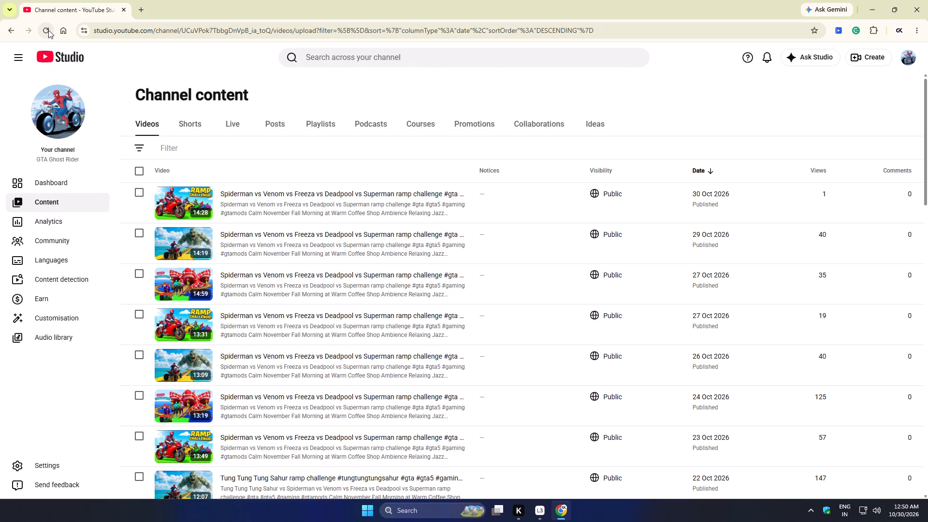
scroll(114, 81, up, 9)
click(188, 122)
click(147, 130)
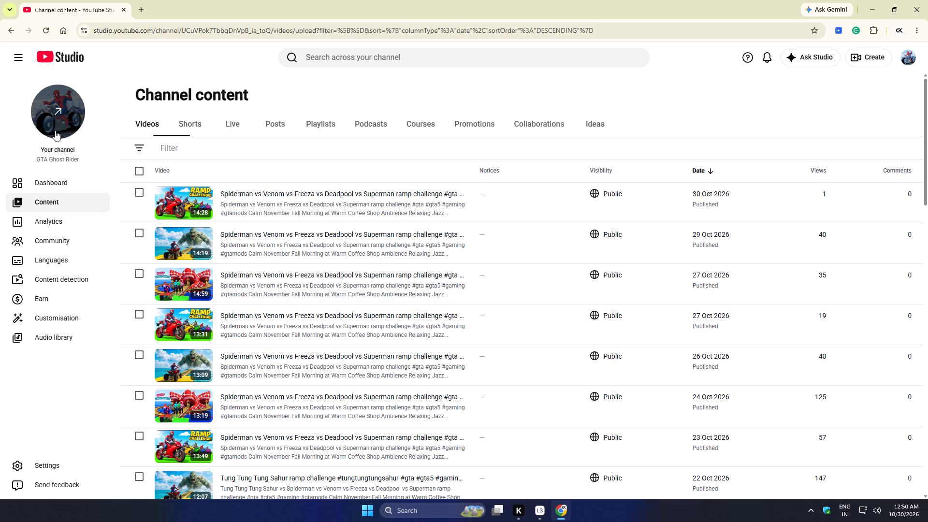
Start uploading the video file 1 from the Downloads folder to the channel.
click(867, 54)
click(877, 77)
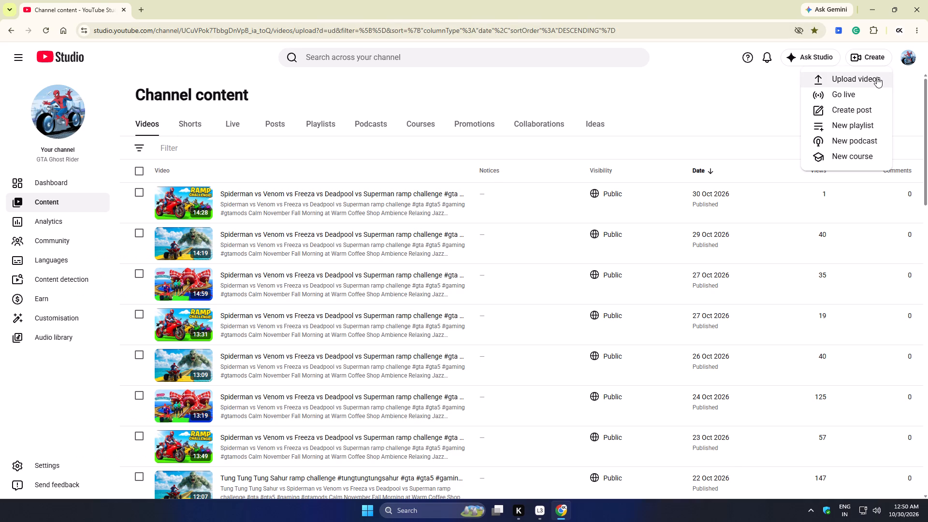
click(478, 325)
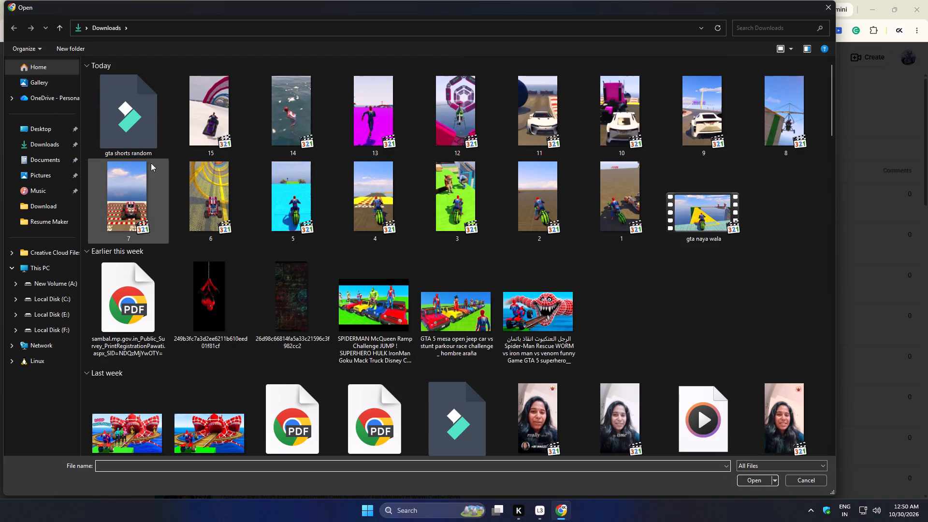
click(637, 216)
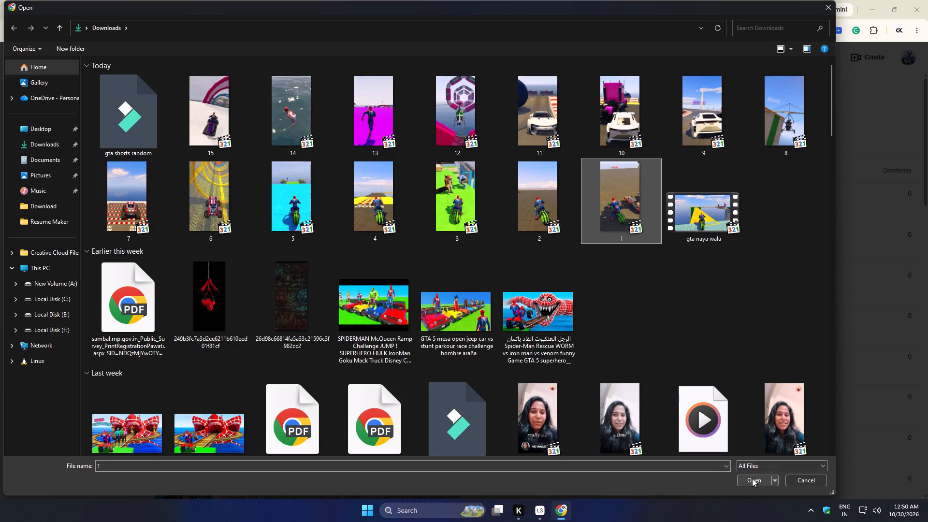
click(752, 479)
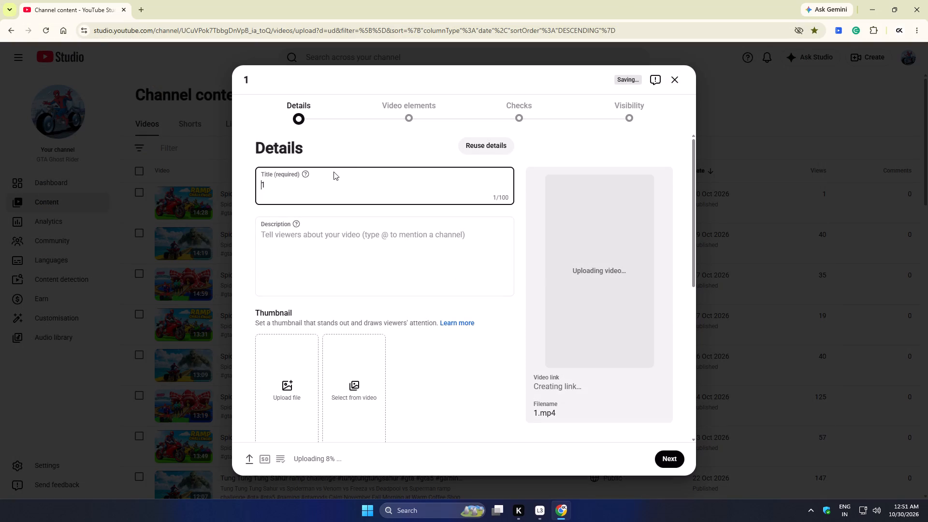
Open the channel's Studio dashboard in a second browser tab and upload the video file 2 from Downloads.
click(140, 14)
click(374, 242)
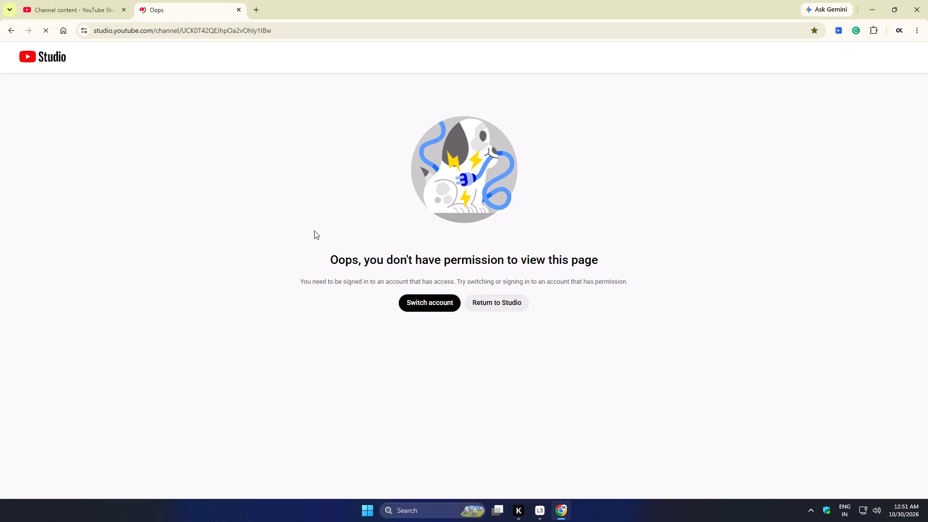
click(515, 307)
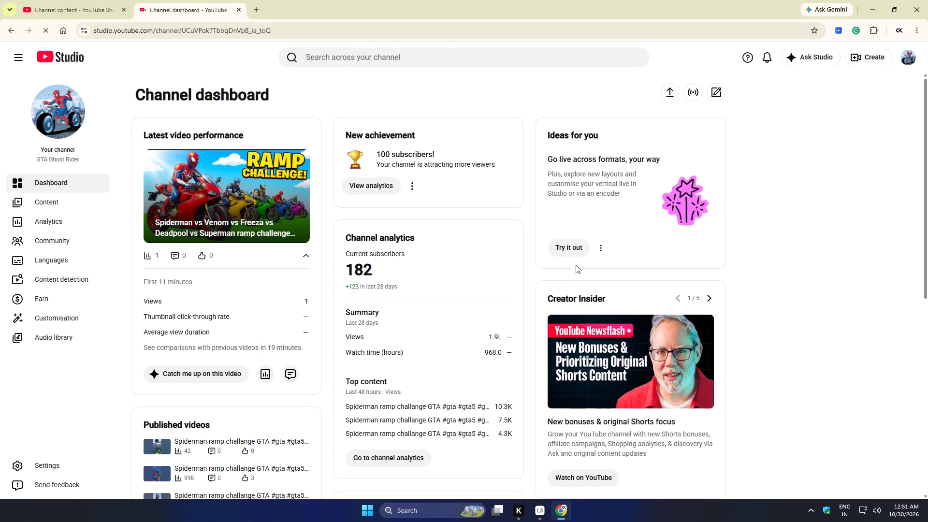
click(872, 57)
click(869, 73)
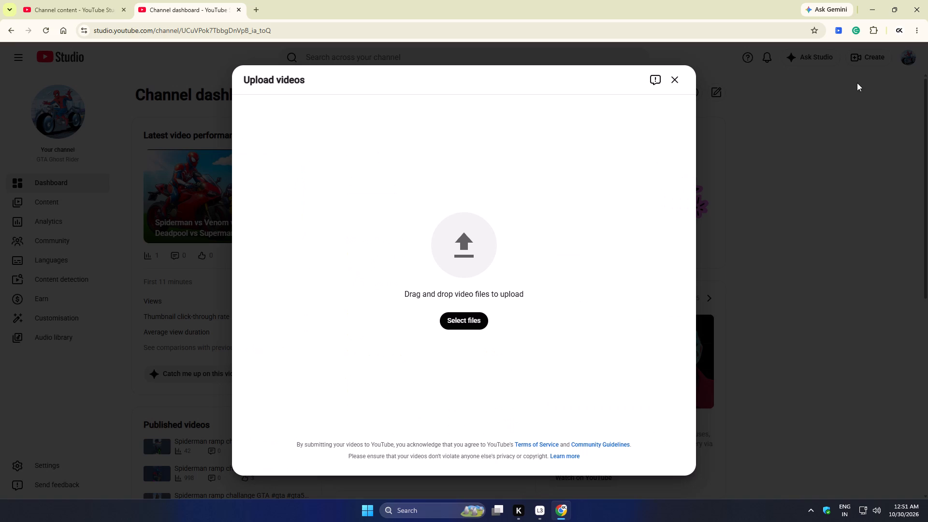
click(473, 320)
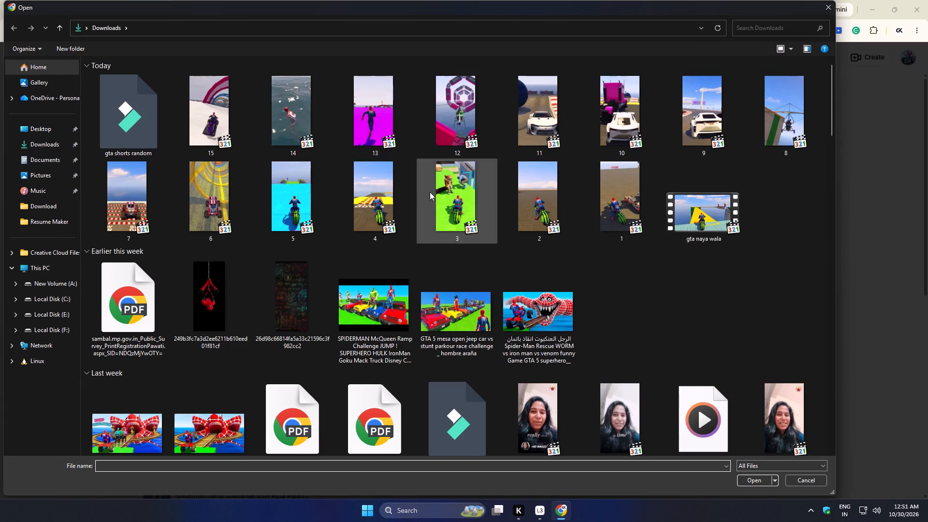
click(548, 203)
click(760, 480)
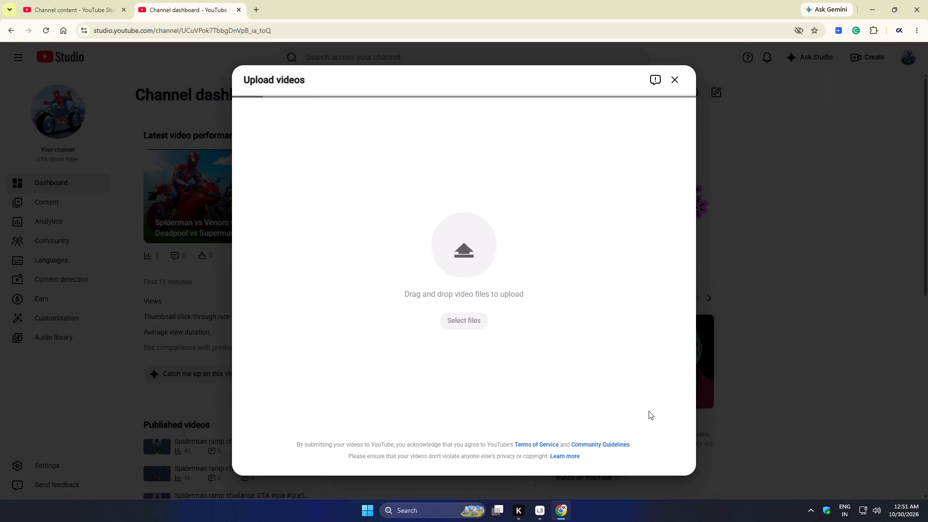
Open the channel's Studio dashboard in a third browser tab and upload the video file 3 from Downloads.
click(258, 14)
click(395, 237)
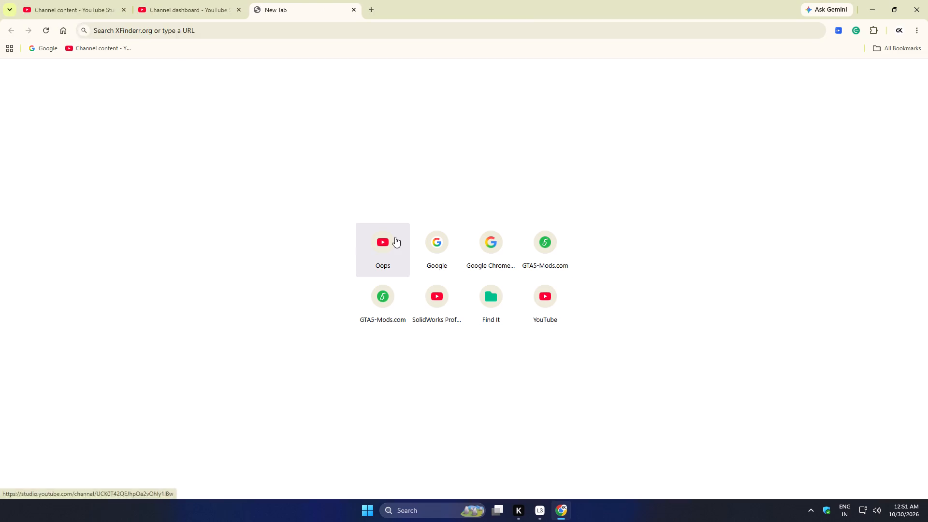
click(507, 304)
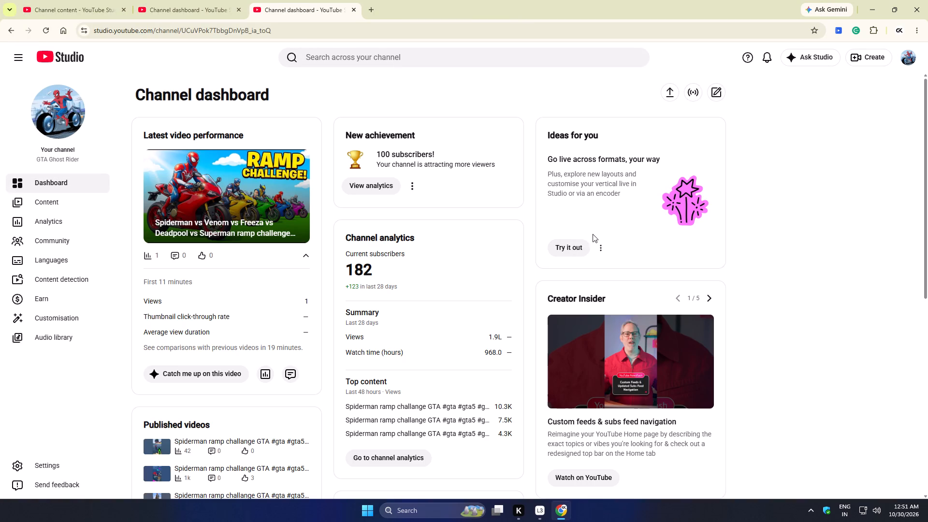
click(873, 58)
click(870, 75)
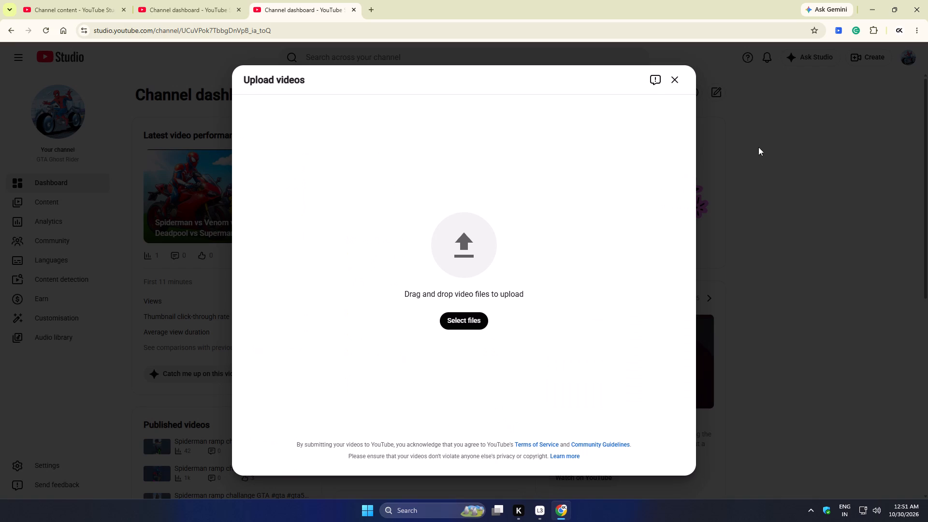
click(480, 319)
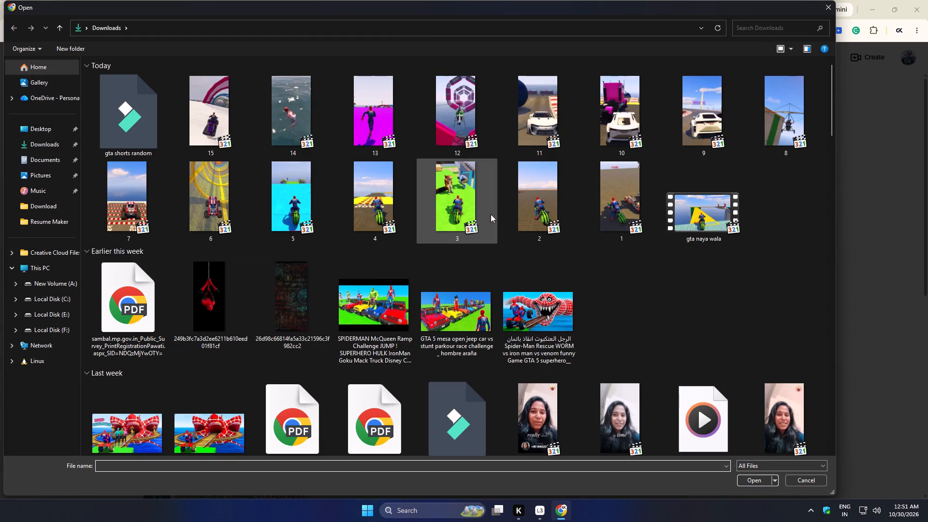
click(484, 215)
click(750, 479)
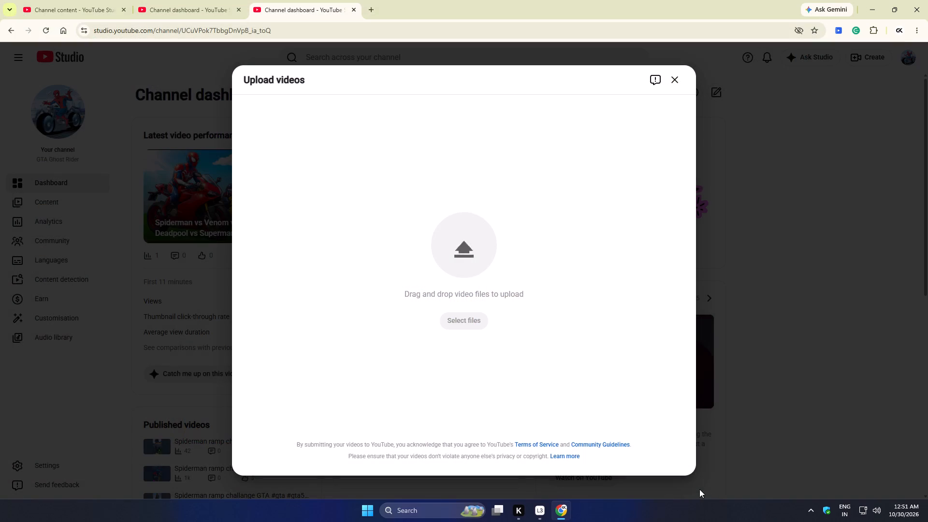
Open the channel's Studio dashboard in a fourth browser tab and upload the video file 4 from Downloads.
click(377, 14)
click(374, 11)
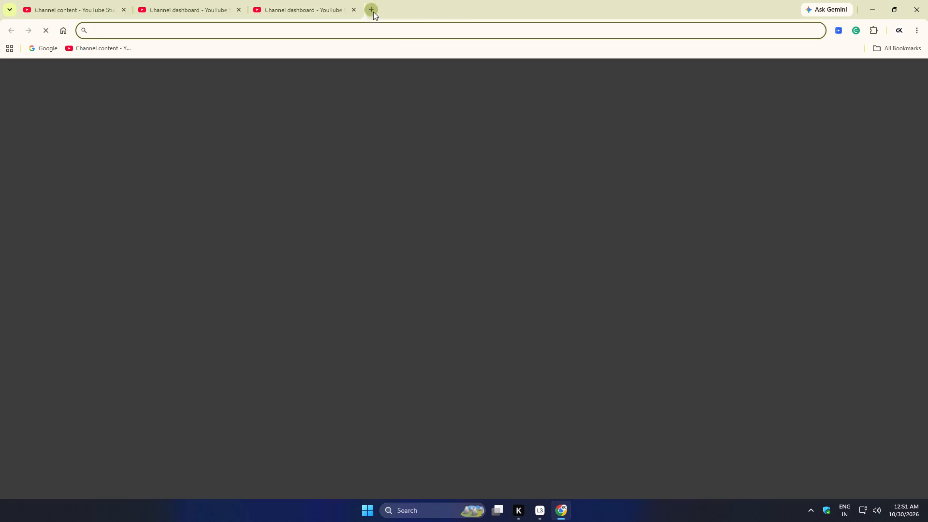
click(388, 235)
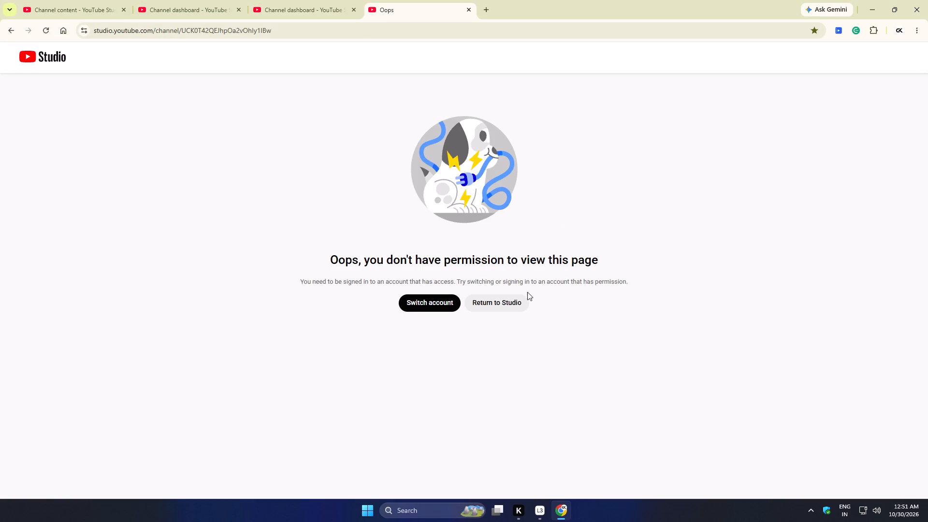
click(508, 307)
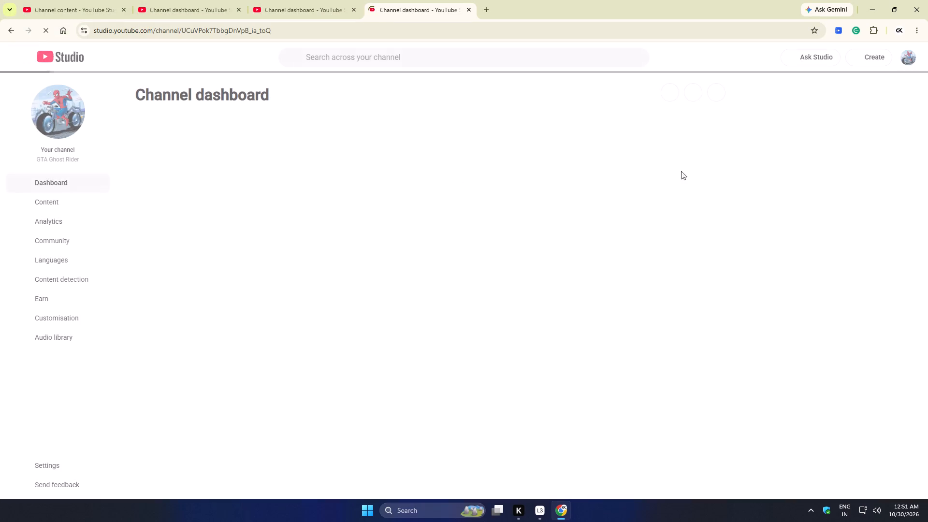
click(862, 54)
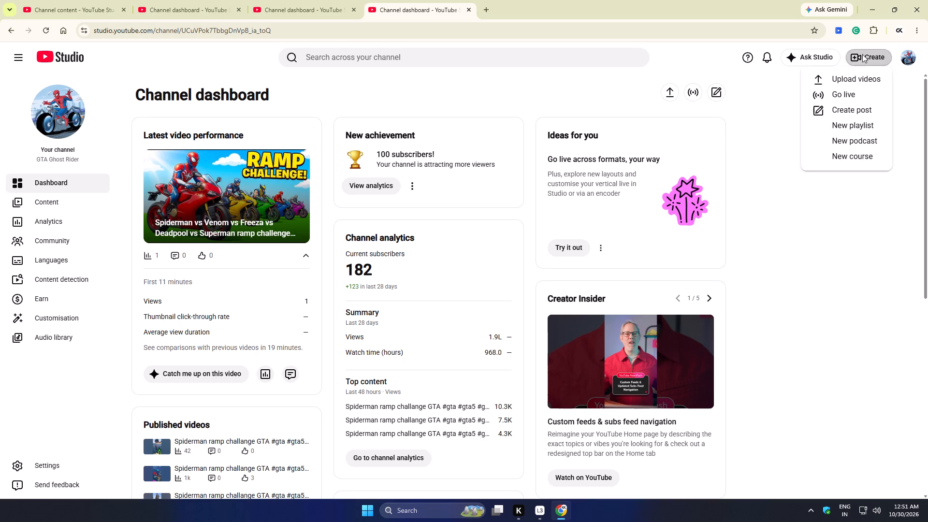
click(862, 75)
click(468, 312)
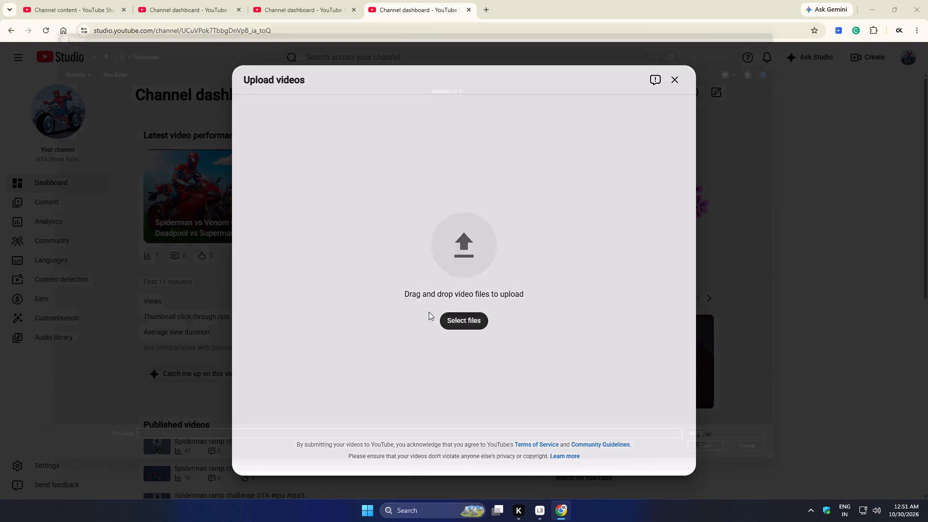
click(380, 217)
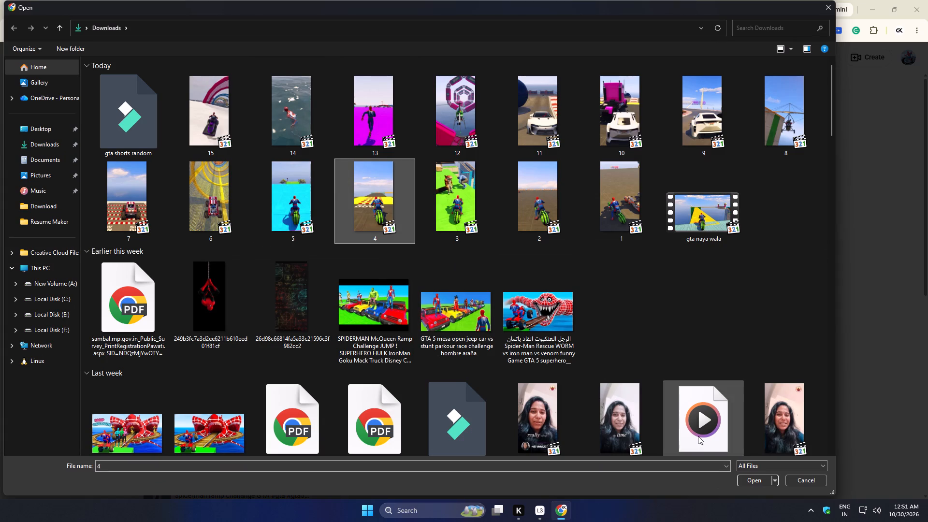
click(752, 480)
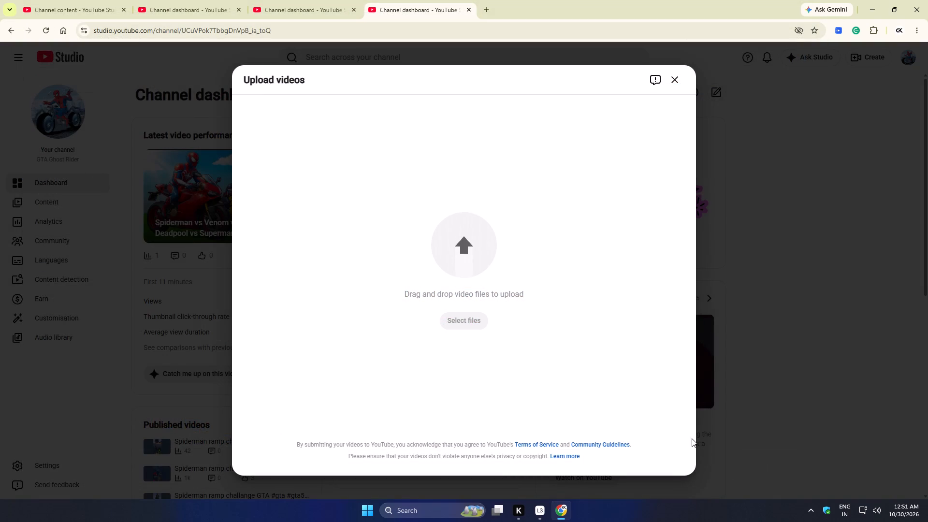
Open the channel's Studio dashboard in a fifth browser tab and upload the video file 5 from Downloads.
click(485, 13)
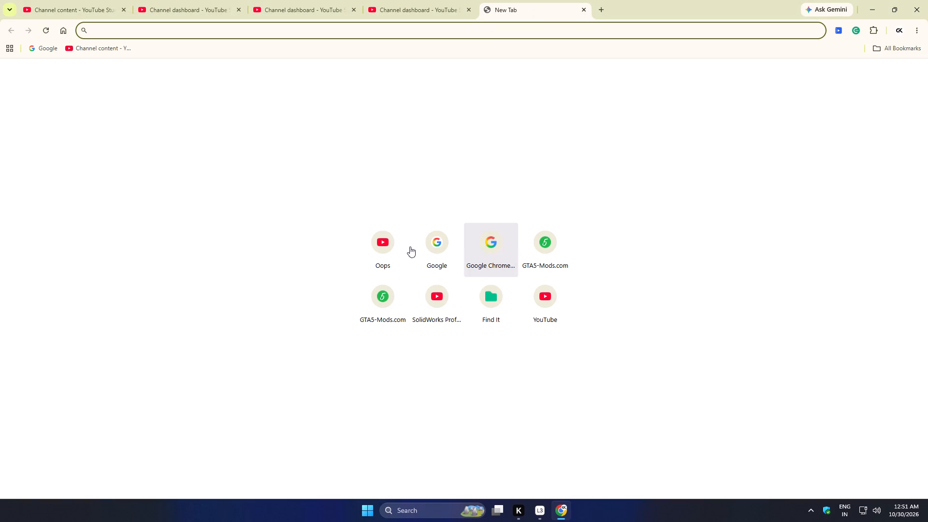
click(388, 242)
click(504, 305)
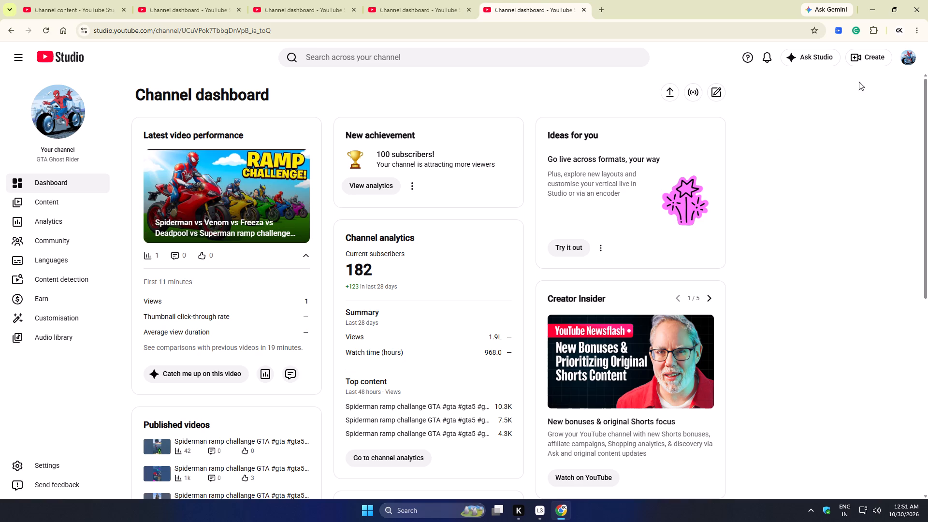
click(872, 61)
click(869, 83)
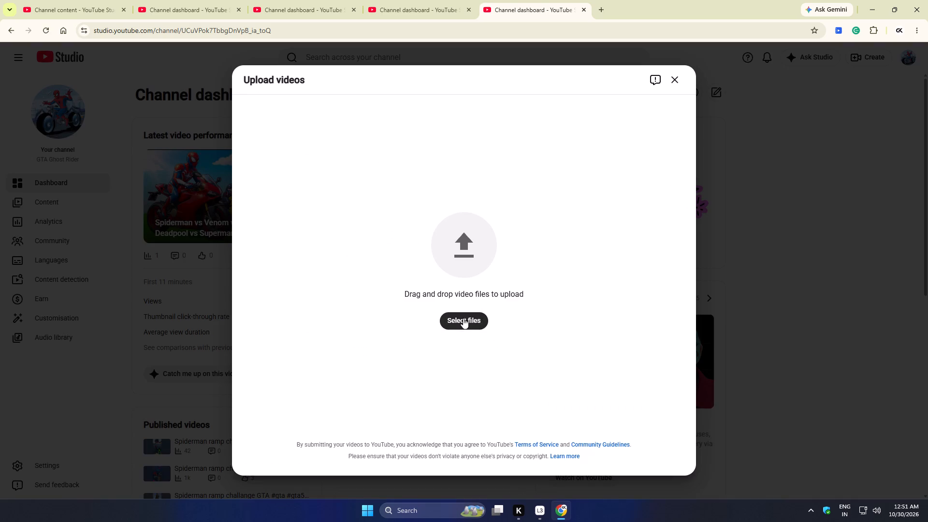
click(463, 318)
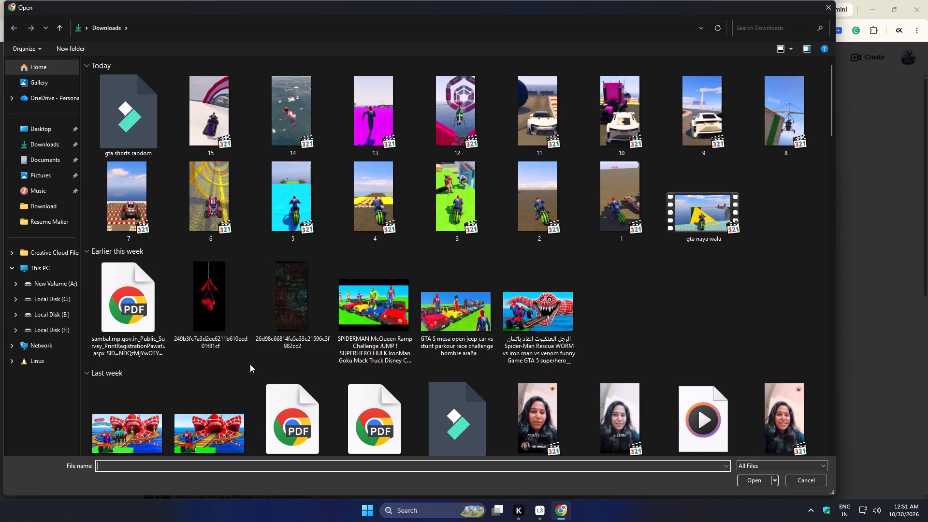
click(295, 236)
click(753, 480)
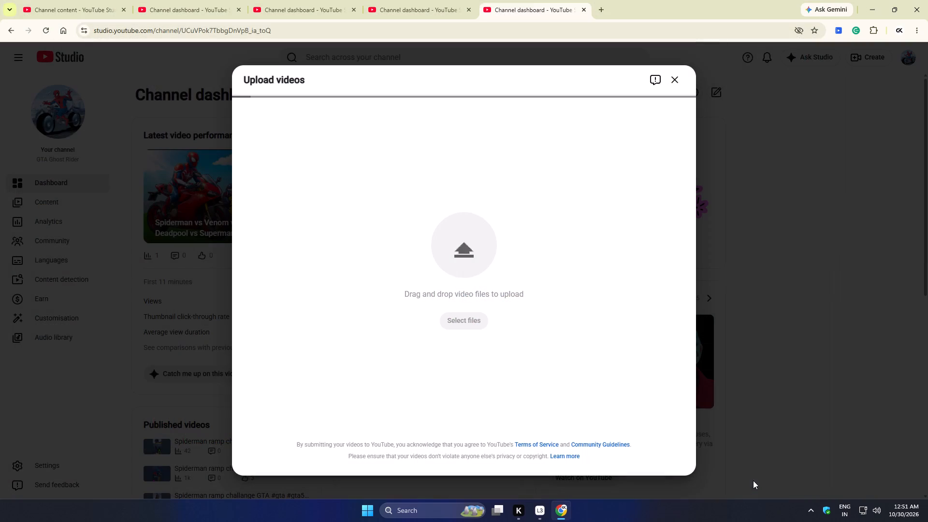
Open the channel's Studio dashboard in a sixth browser tab and upload the video file 6 from Downloads.
click(603, 10)
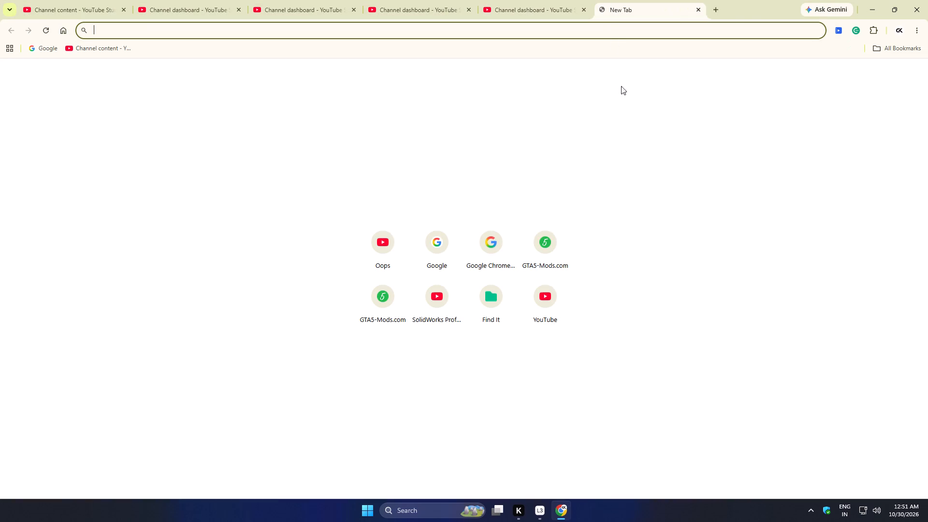
click(386, 236)
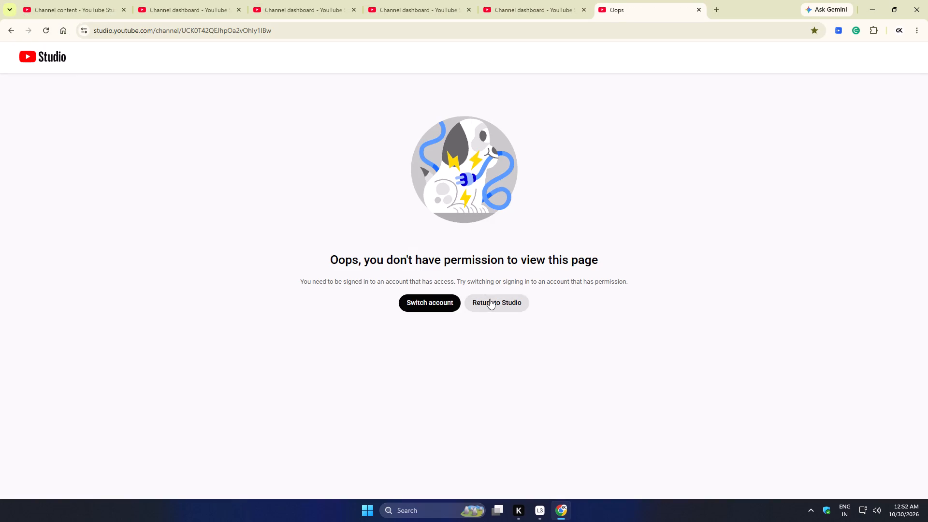
click(490, 299)
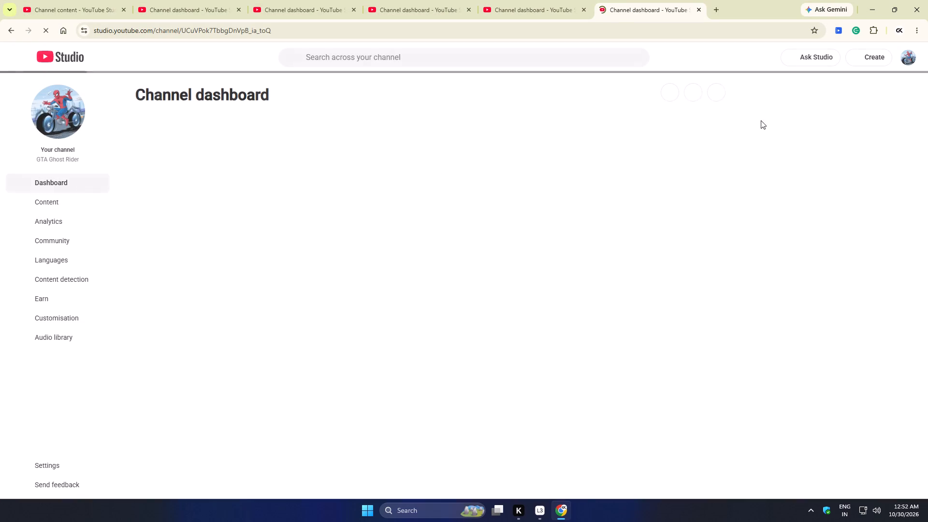
click(869, 58)
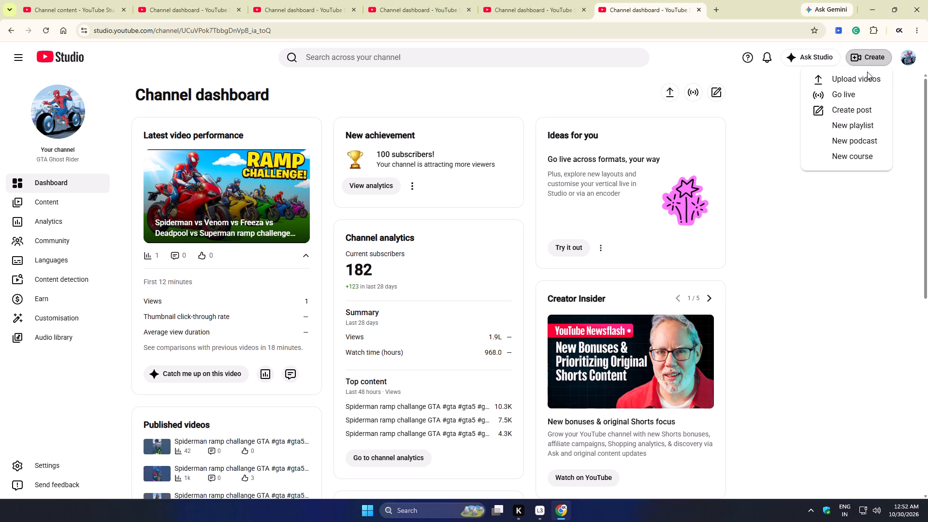
click(867, 73)
click(470, 319)
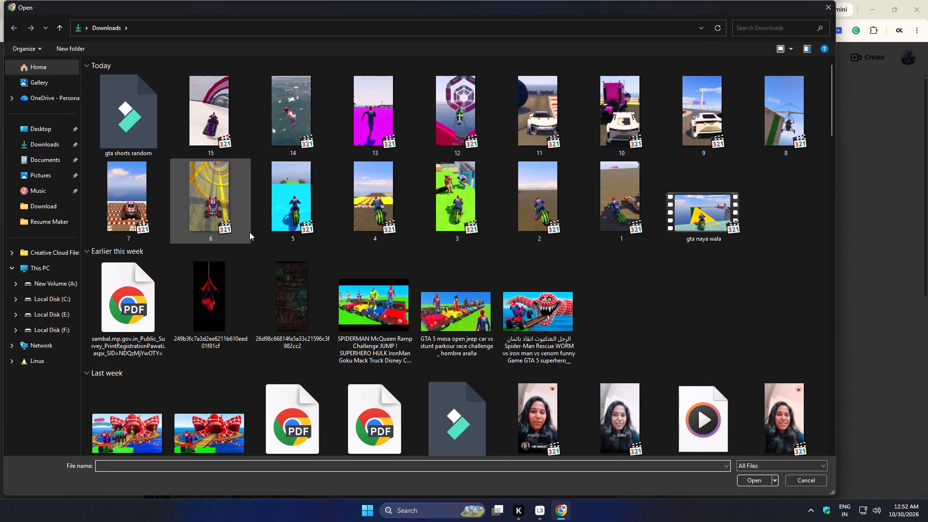
click(217, 226)
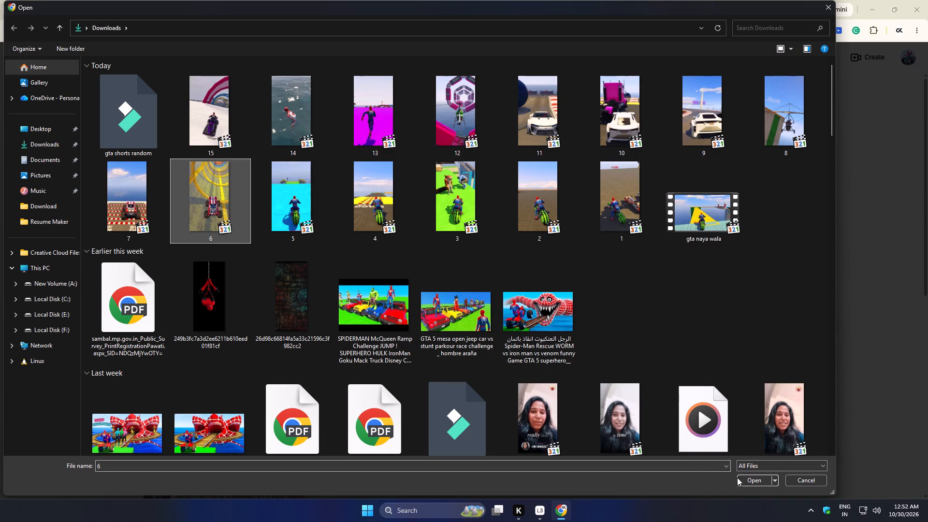
click(740, 478)
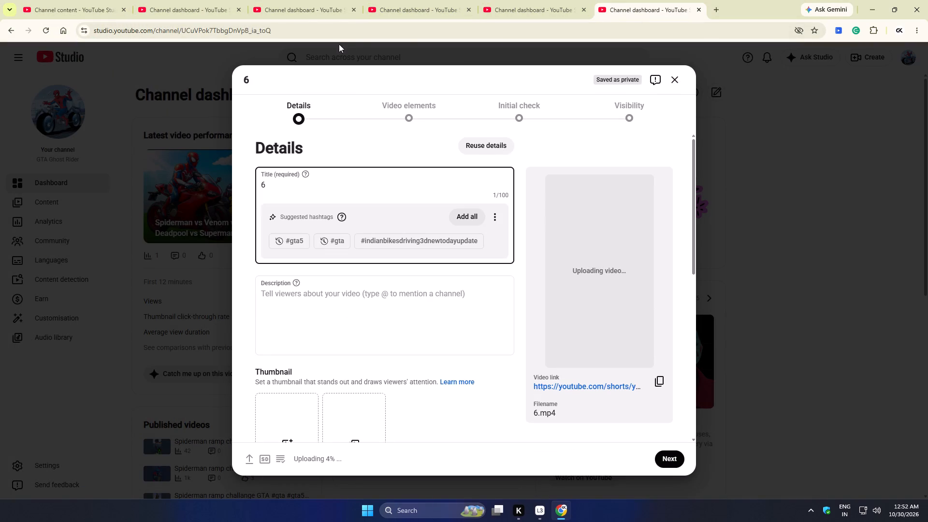
click(519, 6)
click(632, 8)
Open the channel's Studio dashboard in a seventh browser tab and upload the video file 7 from Downloads.
click(714, 10)
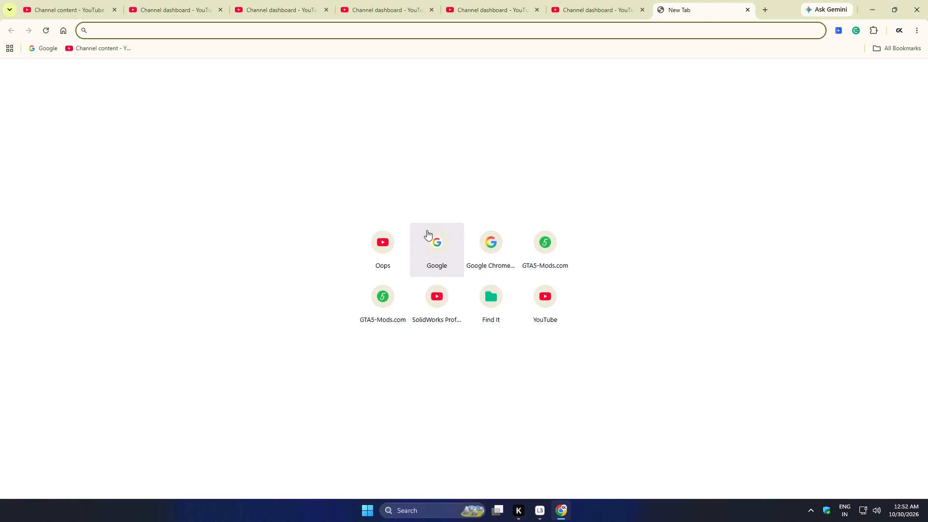
click(382, 245)
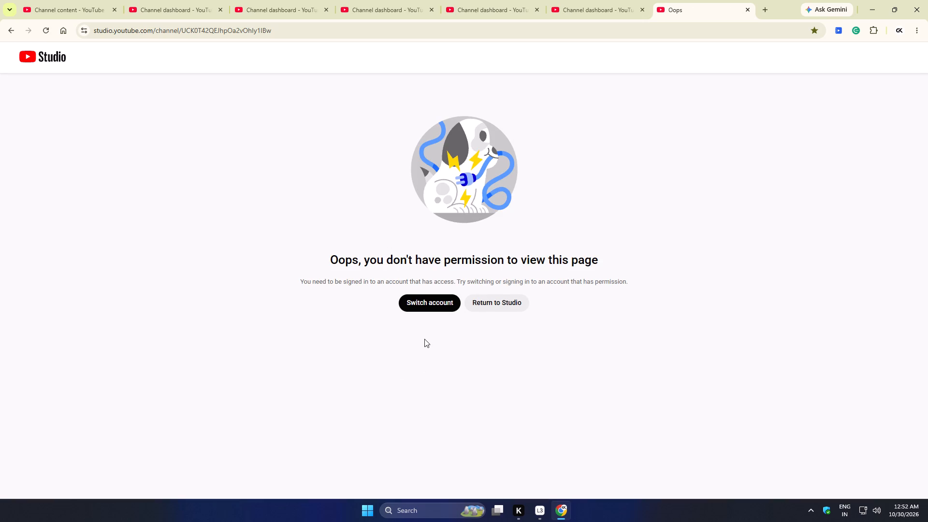
click(494, 302)
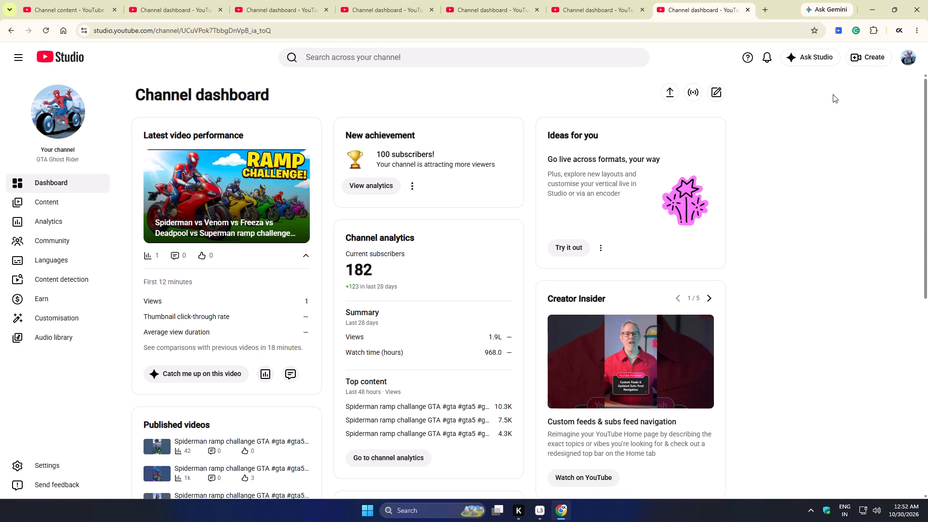
click(862, 60)
click(859, 81)
click(473, 318)
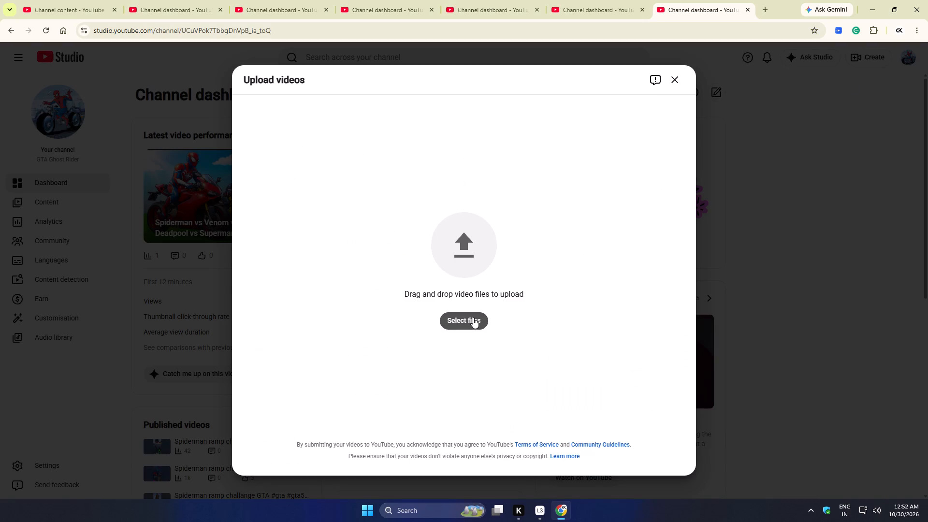
click(148, 231)
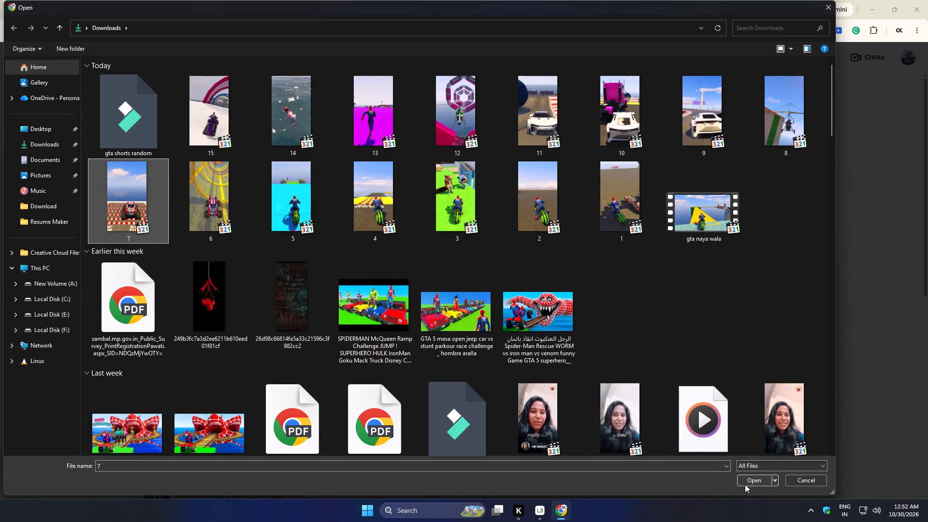
click(748, 479)
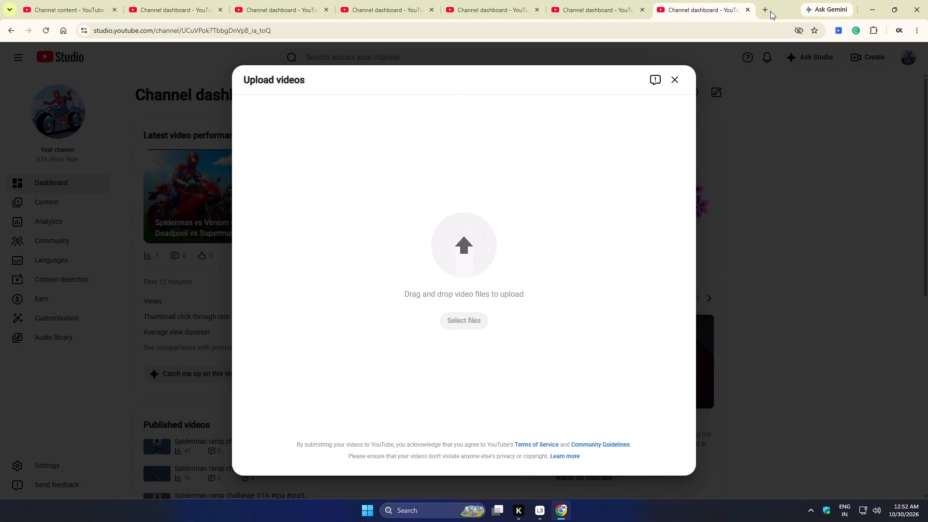
Open the channel's Studio dashboard in an eighth browser tab and upload the video file 8 from Downloads.
click(770, 11)
click(385, 245)
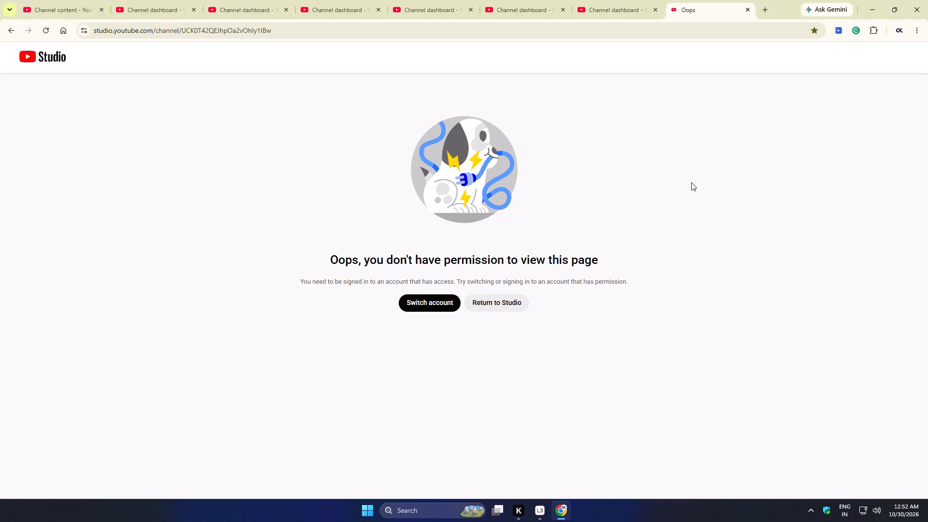
click(496, 299)
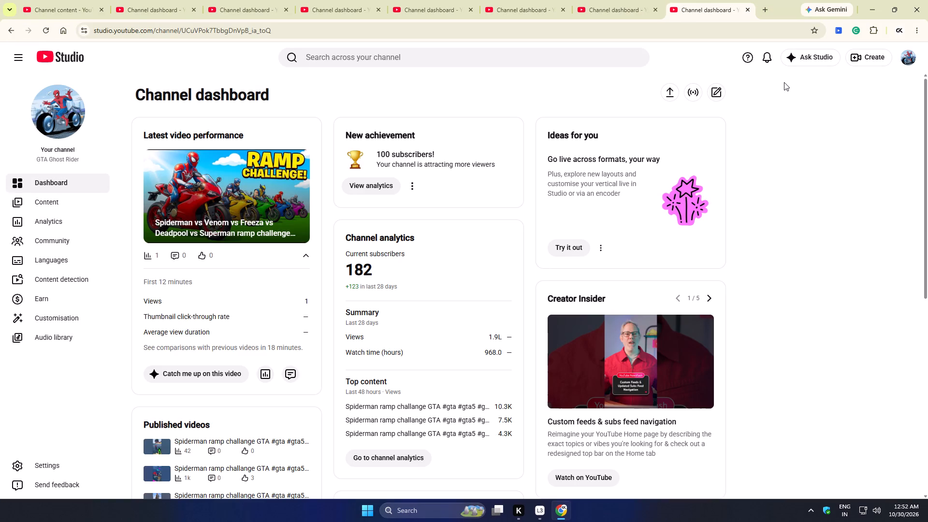
click(869, 60)
click(865, 73)
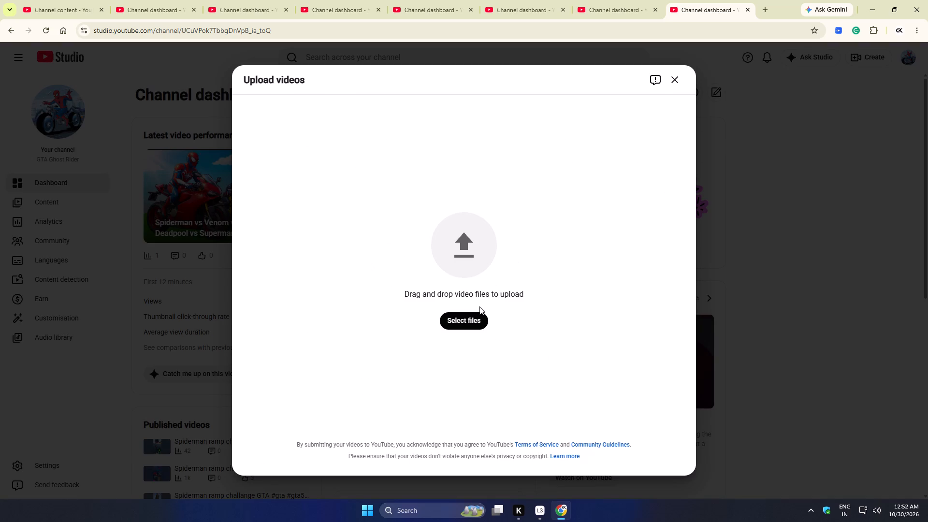
click(474, 320)
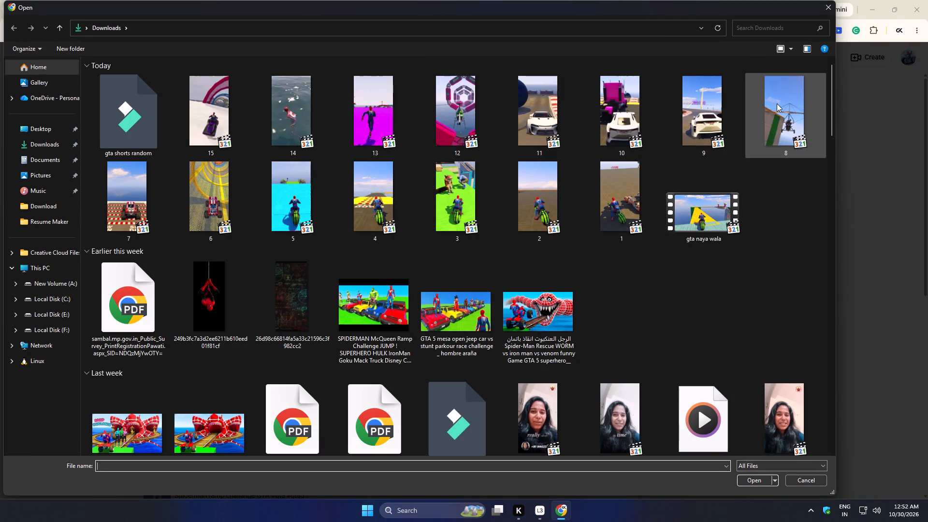
click(777, 103)
click(754, 479)
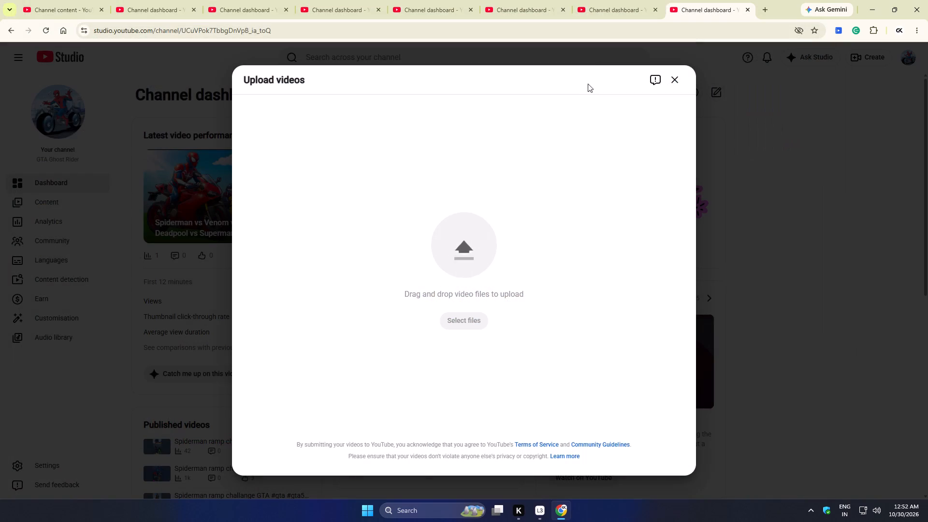
click(619, 13)
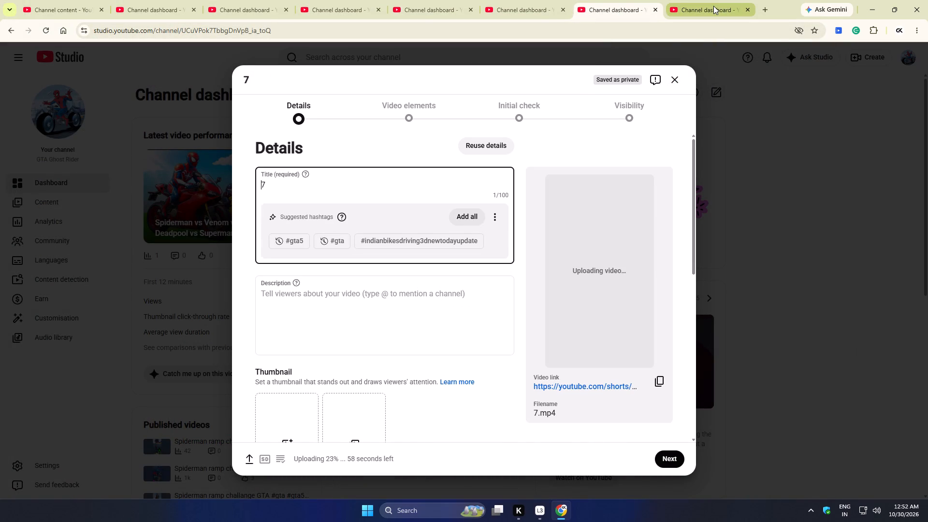
click(713, 6)
Open the channel's Studio dashboard in a ninth browser tab and upload the video file 9 from Downloads.
click(763, 9)
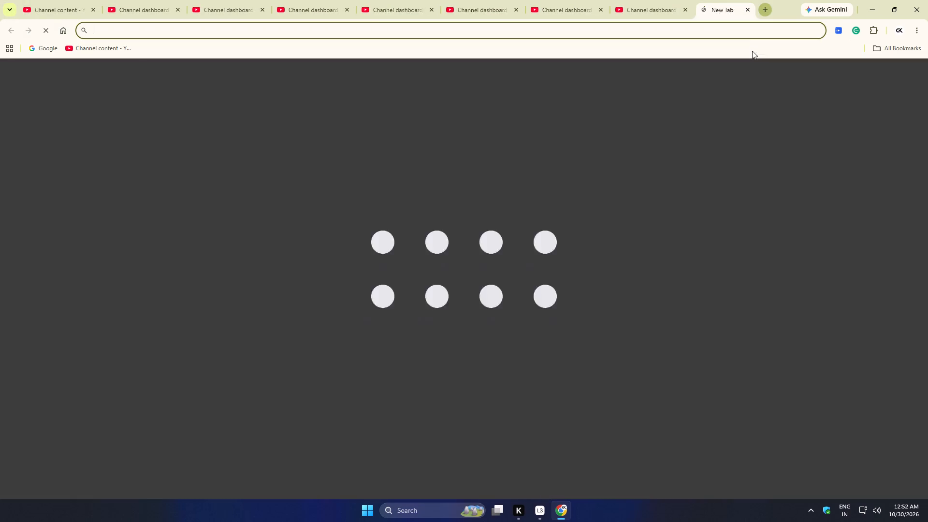
click(390, 252)
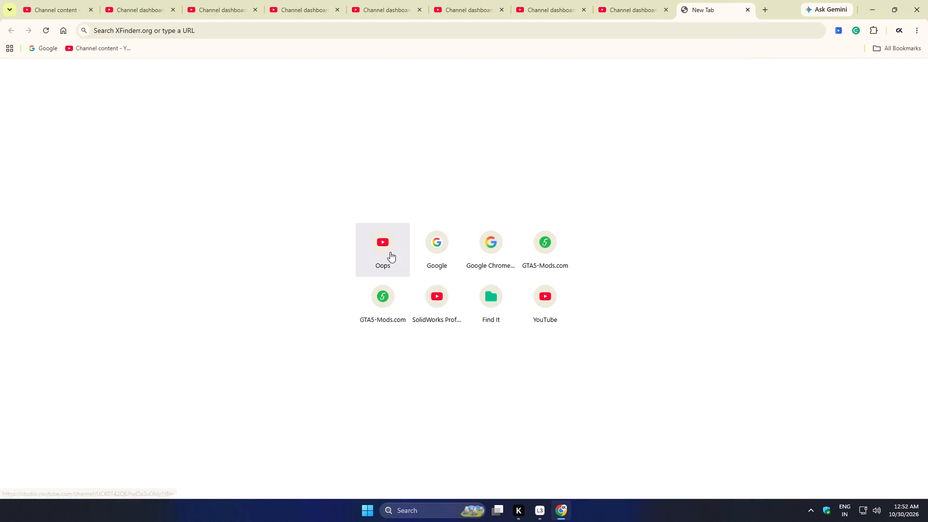
click(507, 302)
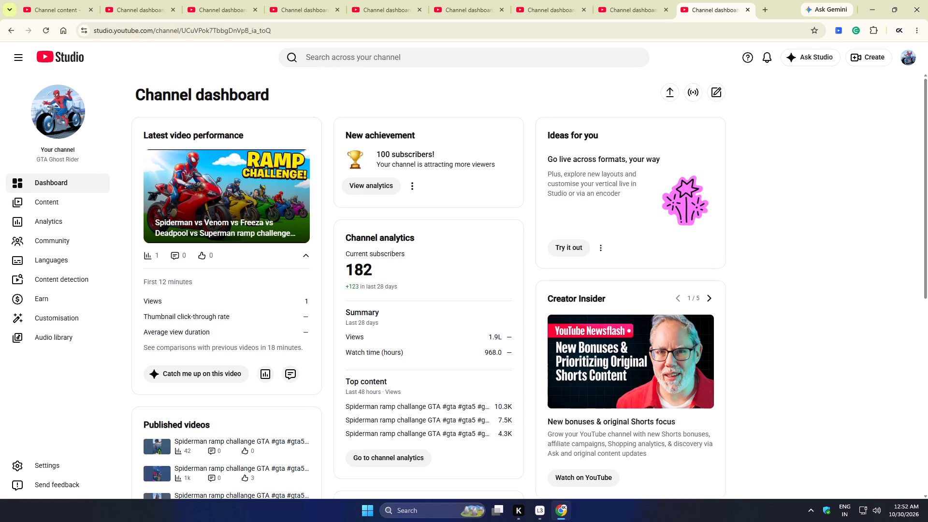
click(630, 12)
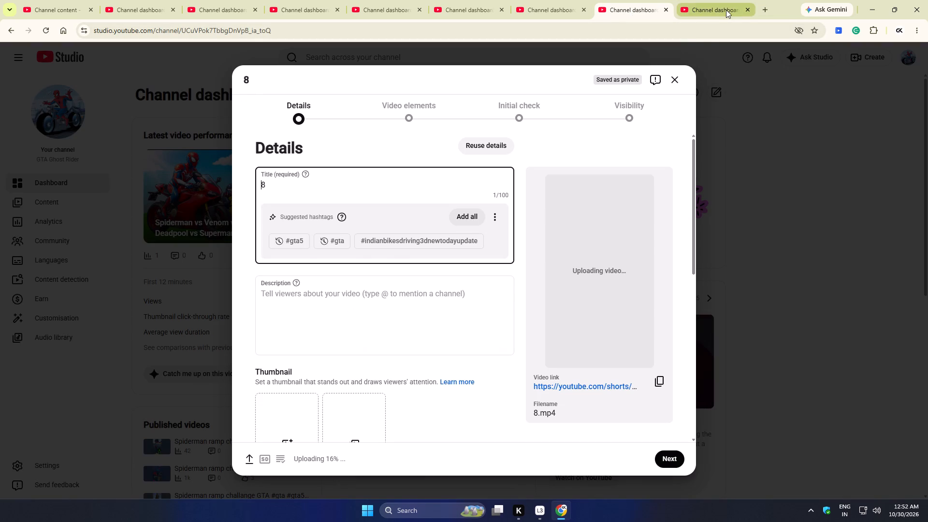
click(725, 10)
click(884, 60)
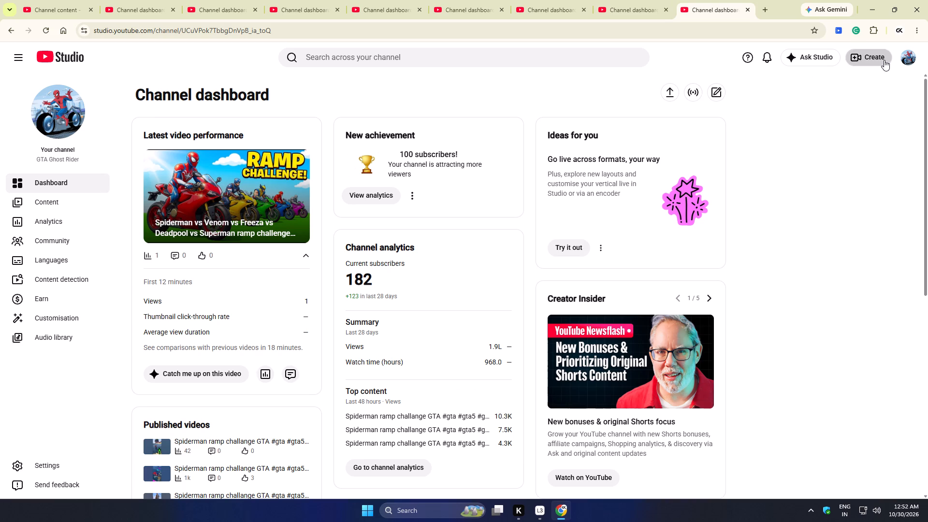
click(880, 72)
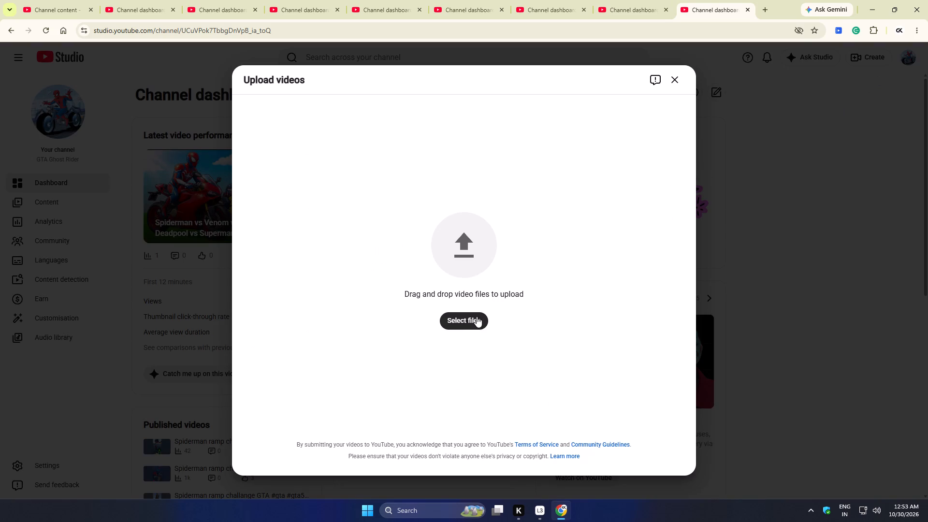
click(474, 317)
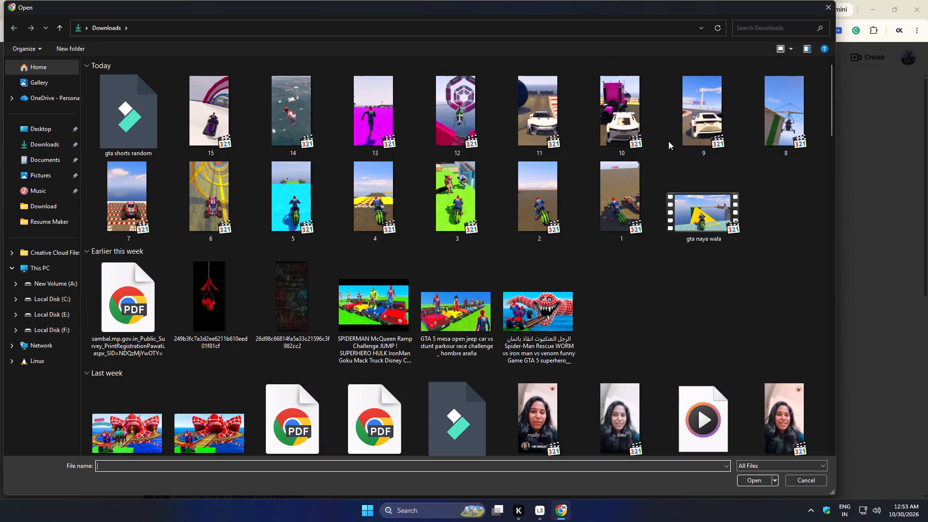
click(688, 136)
click(751, 480)
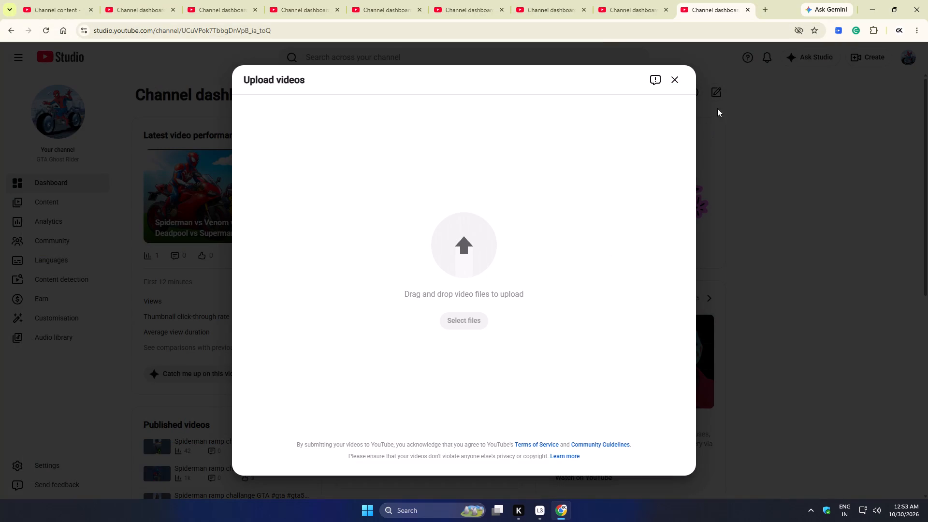
Open the channel's Studio dashboard in a tenth browser tab and upload the video file 10 from Downloads.
click(765, 13)
click(394, 247)
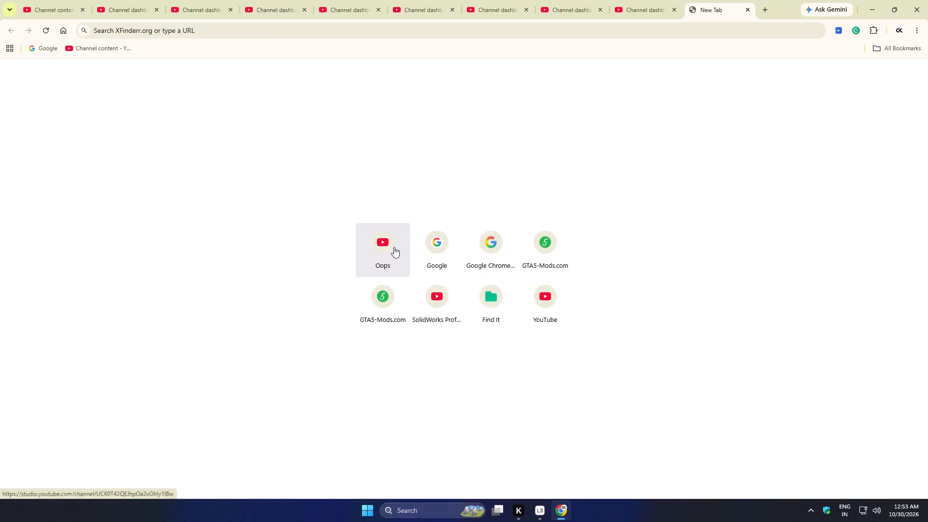
click(511, 302)
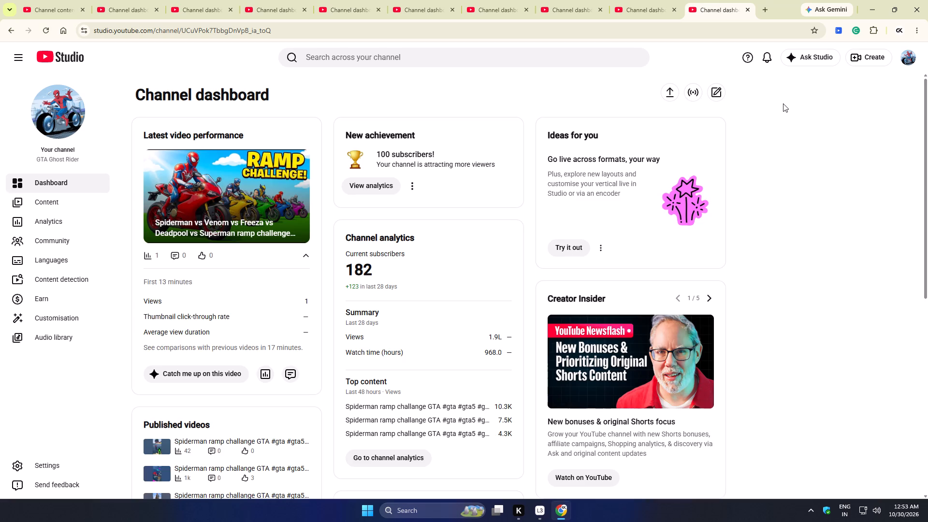
click(875, 58)
click(872, 79)
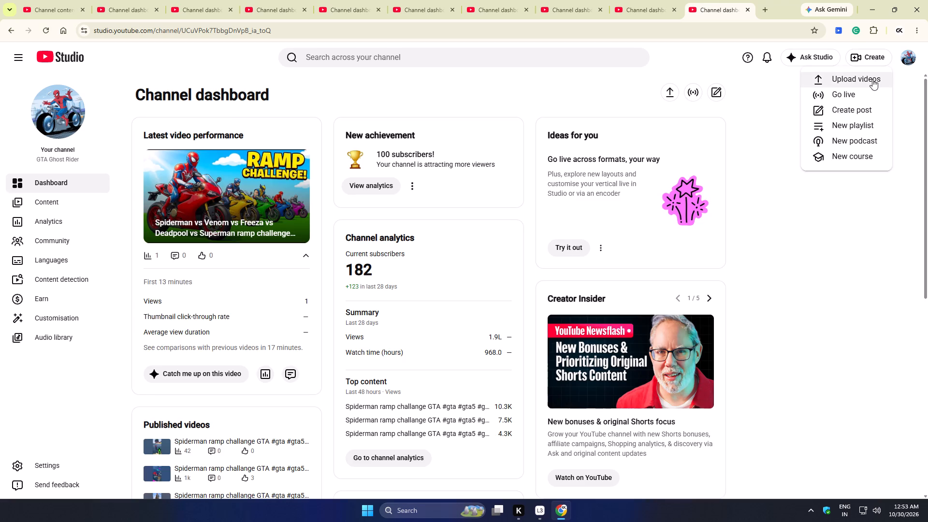
click(464, 323)
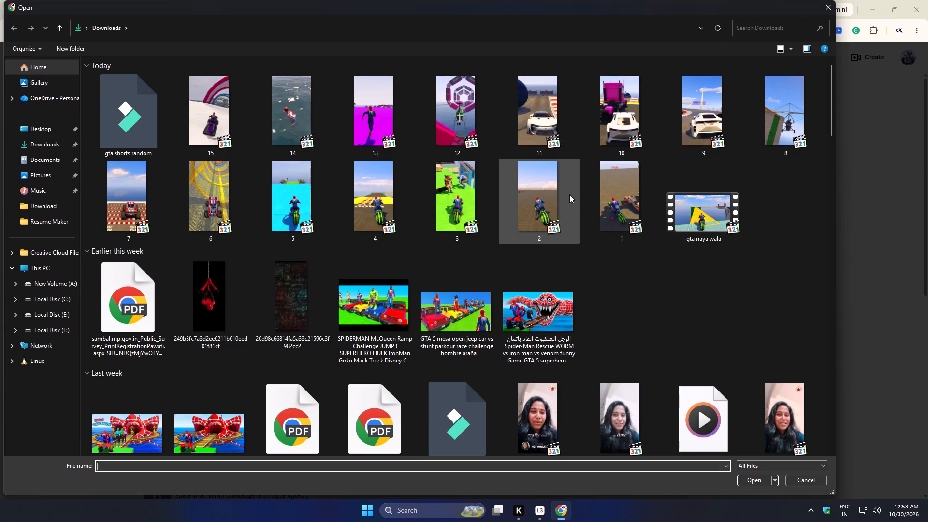
click(610, 147)
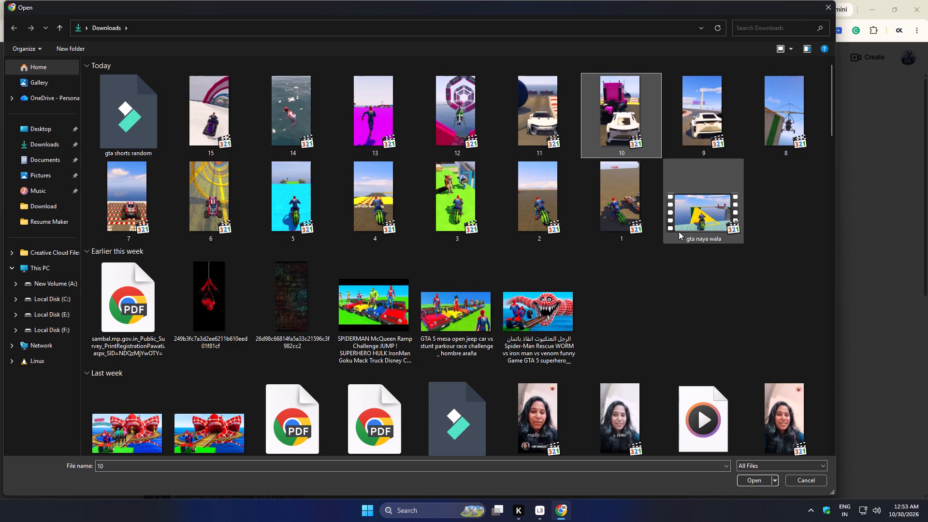
click(755, 482)
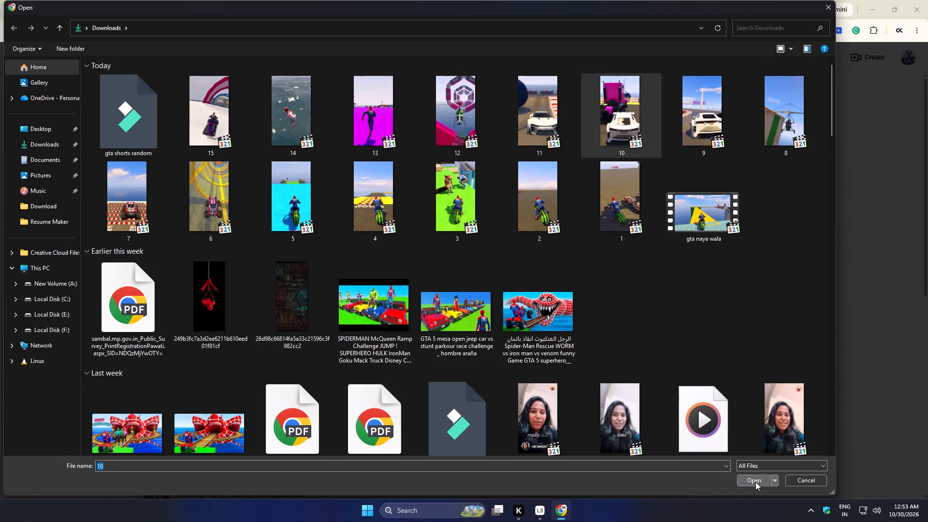
click(654, 13)
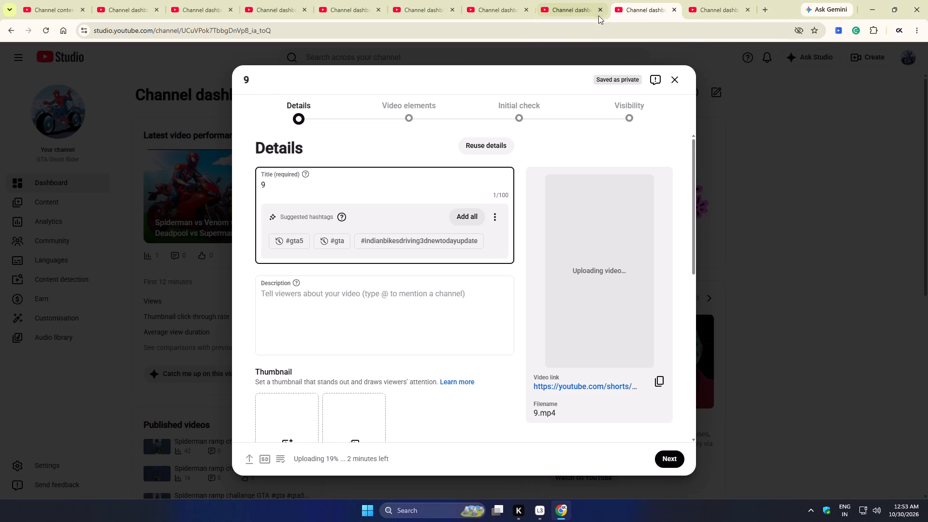
click(579, 12)
click(638, 11)
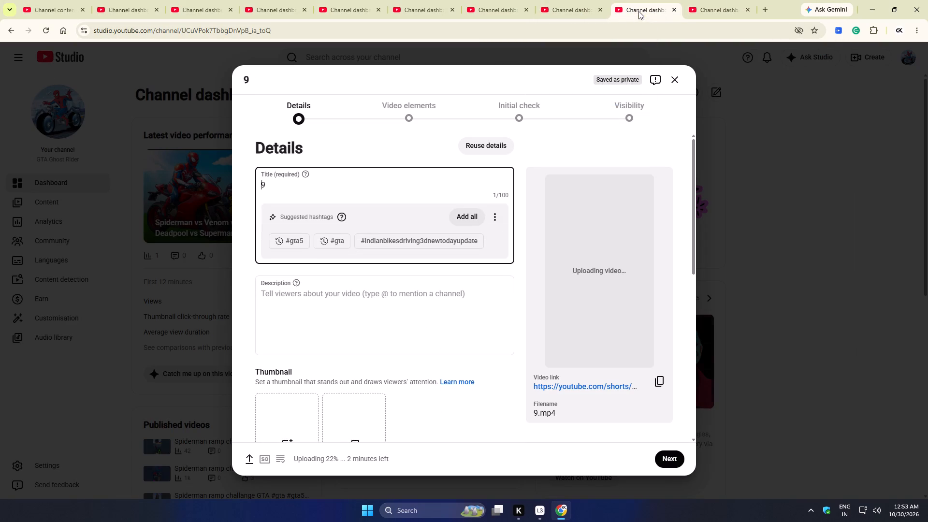
click(712, 10)
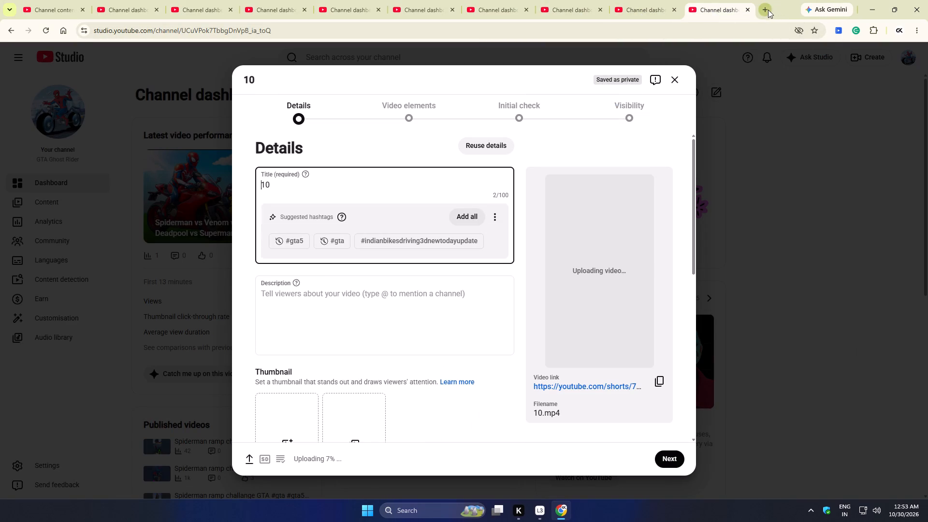
Open the channel's Studio dashboard in an eleventh browser tab and upload the video file 11 from Downloads.
click(768, 10)
click(381, 246)
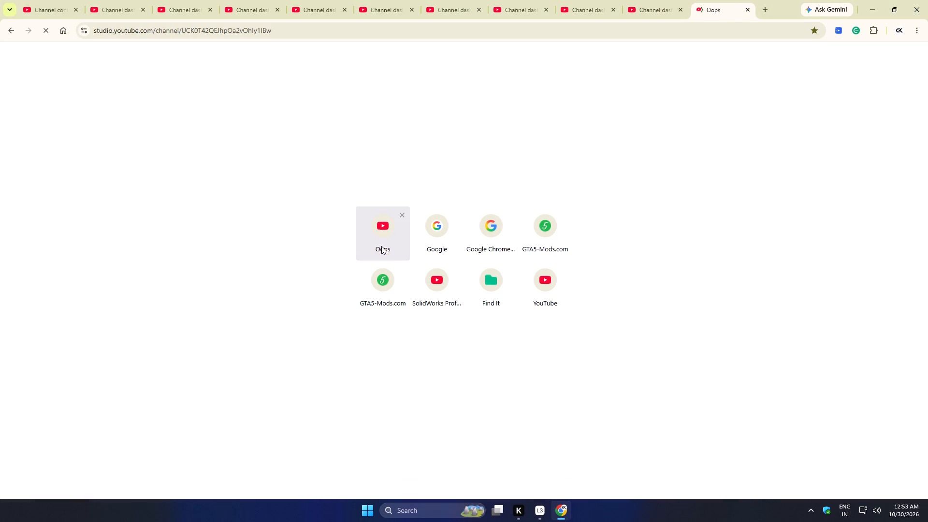
click(486, 304)
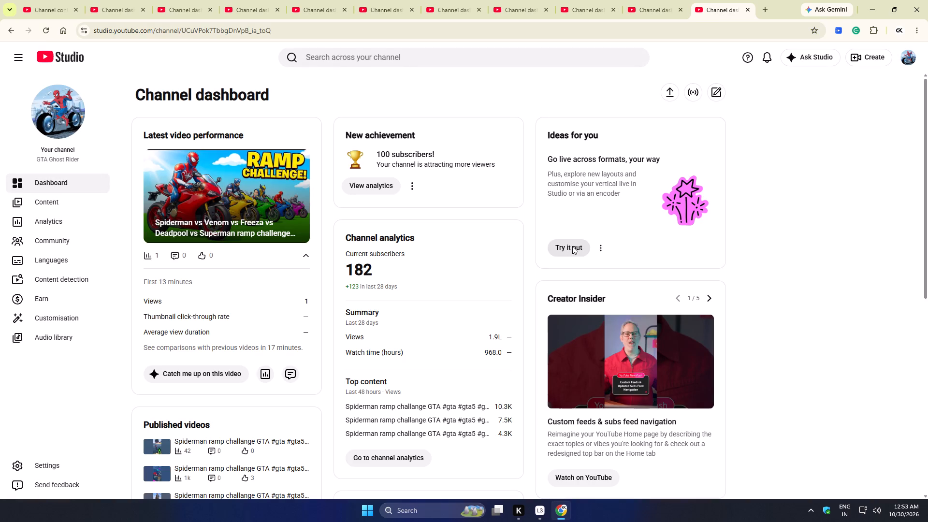
click(863, 56)
click(864, 76)
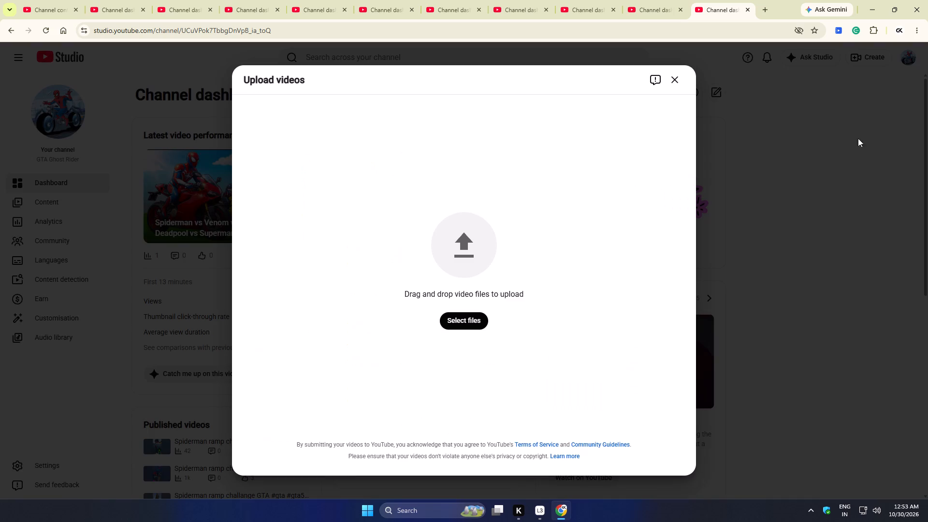
click(470, 323)
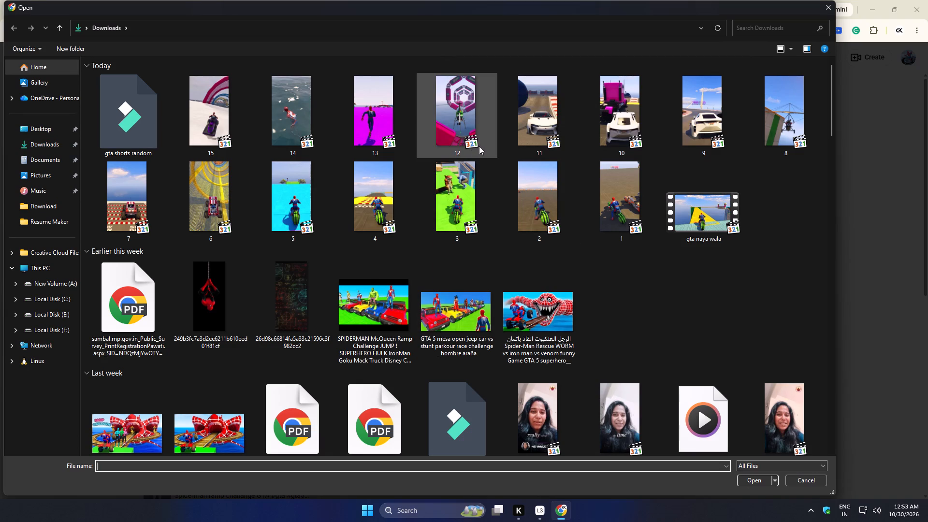
click(528, 130)
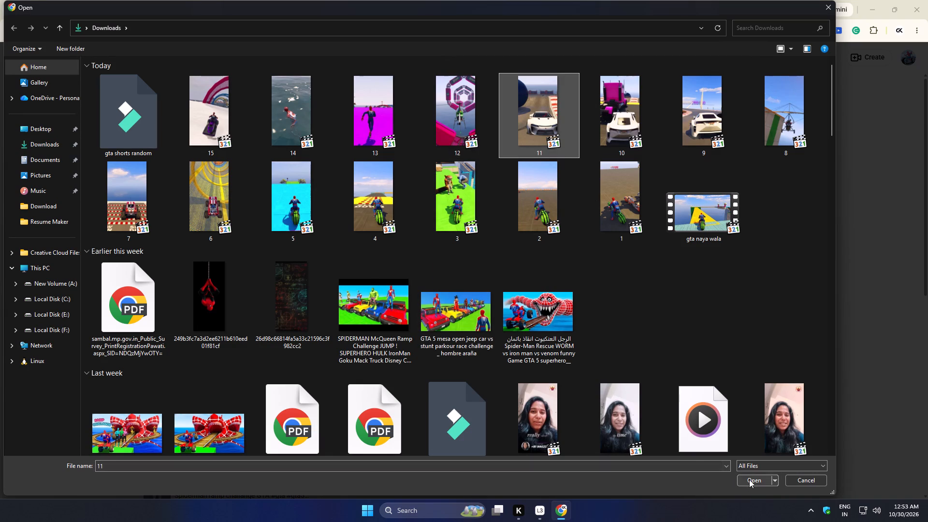
click(749, 479)
click(649, 11)
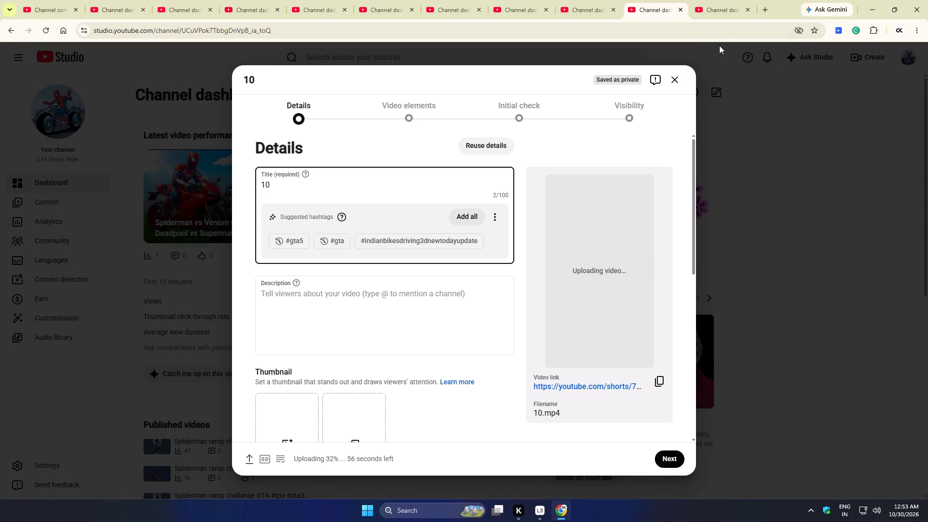
click(719, 9)
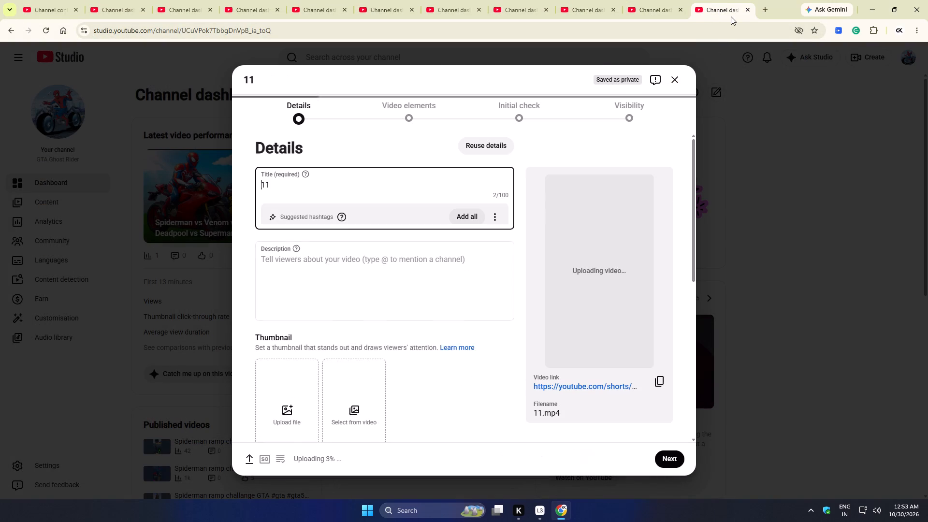
Open the channel's Studio dashboard in a twelfth browser tab and upload the video file 12 from Downloads.
click(766, 7)
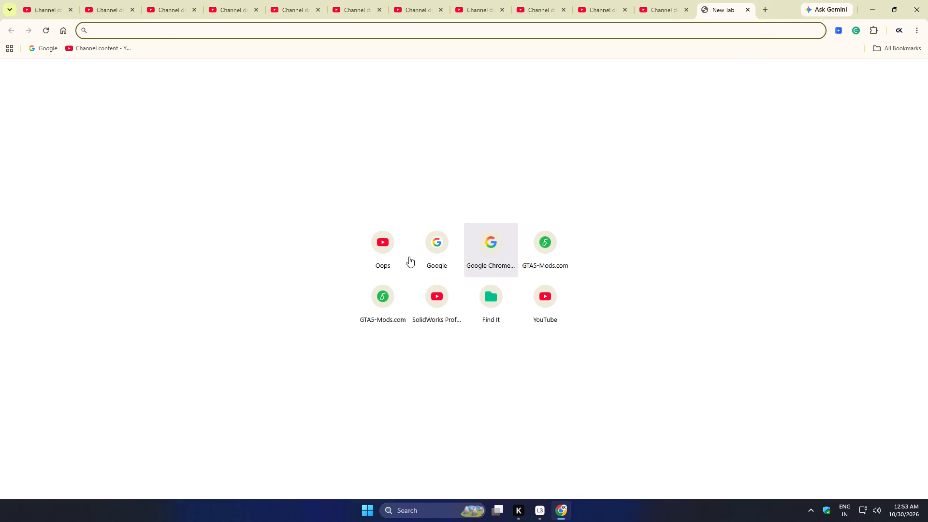
click(387, 239)
click(504, 304)
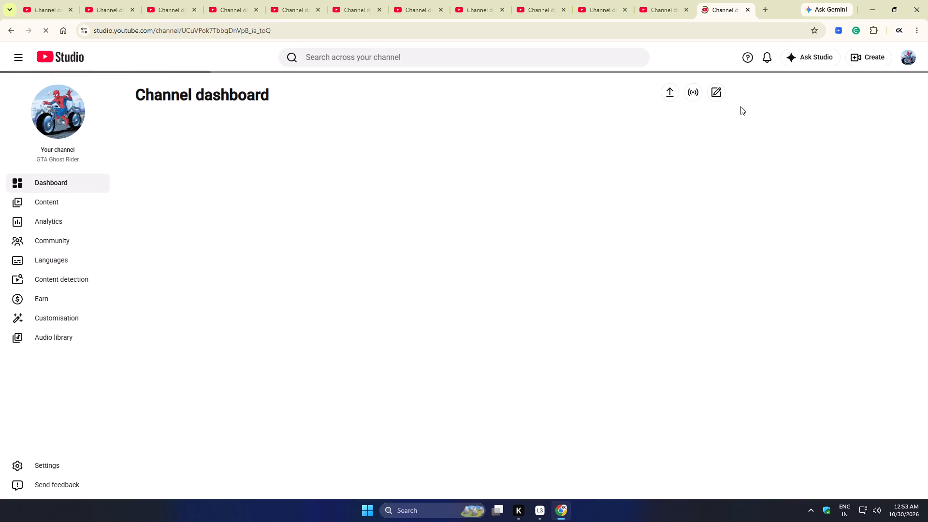
click(876, 60)
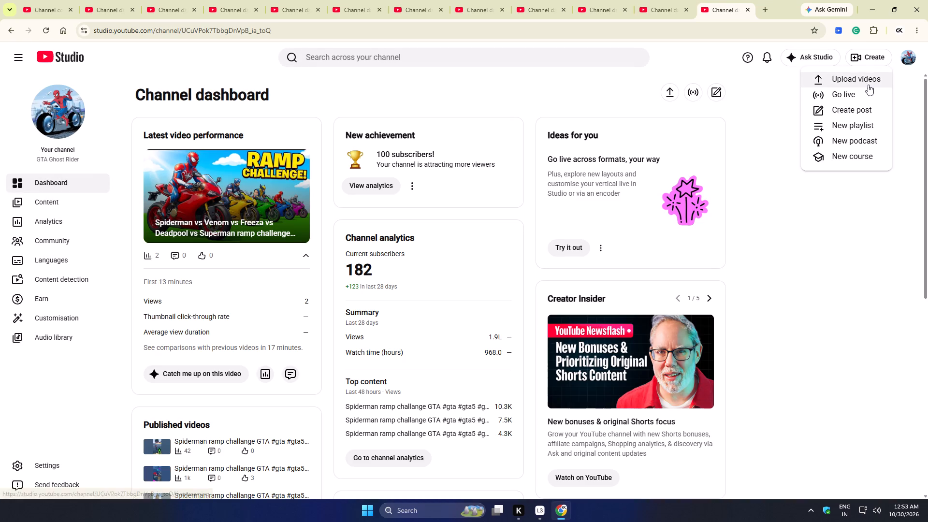
click(868, 76)
click(463, 319)
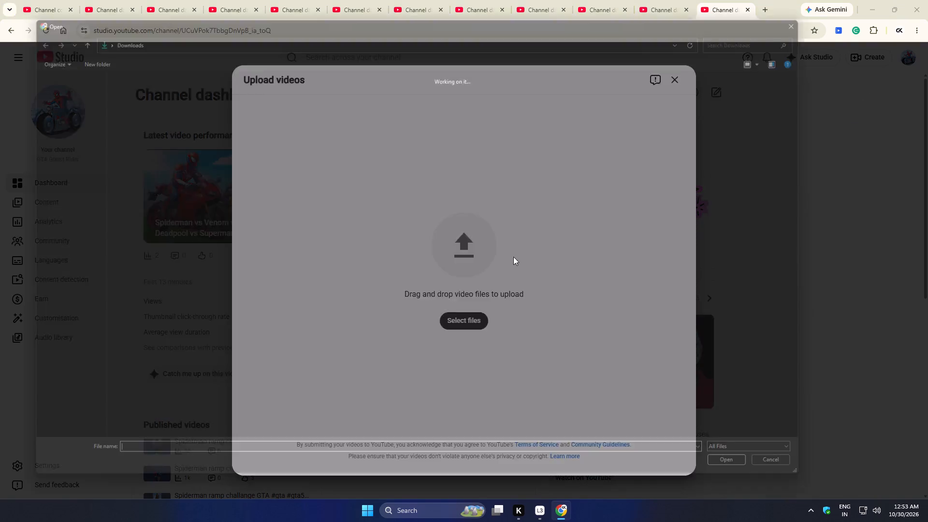
click(454, 141)
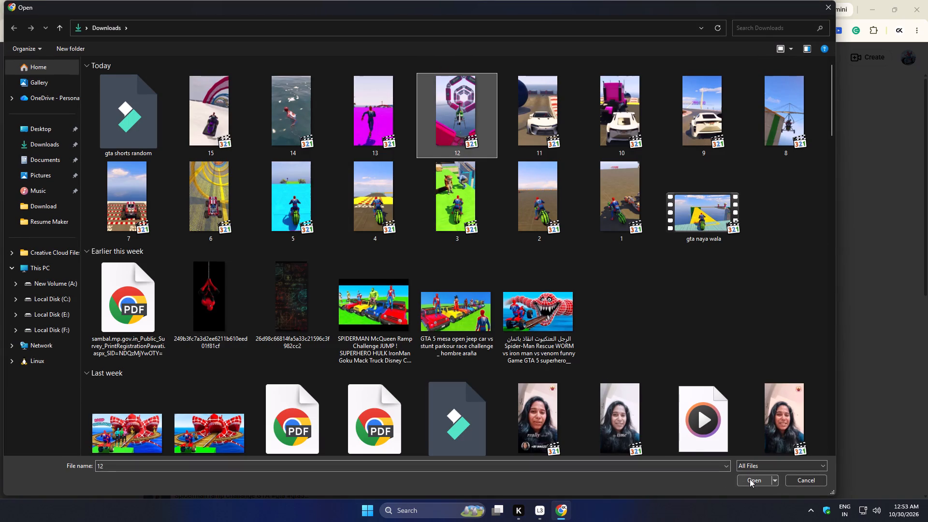
click(750, 479)
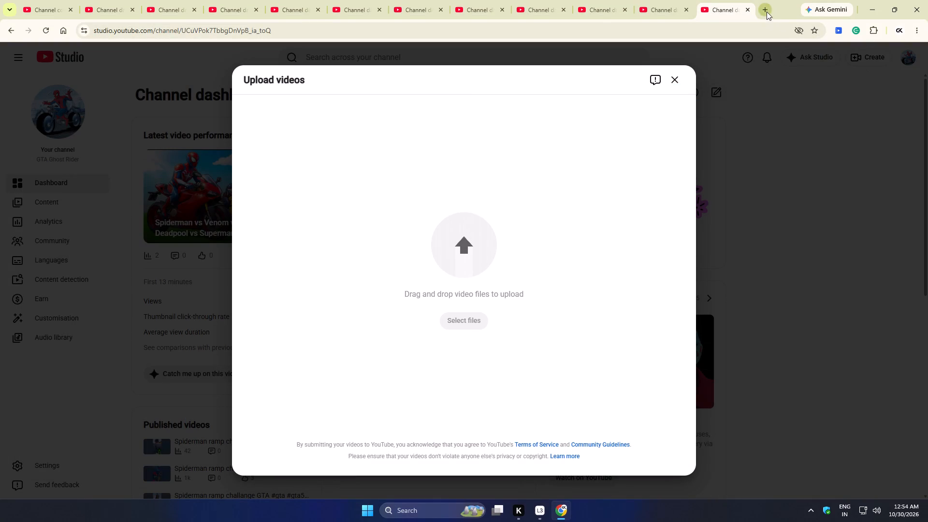
Open the channel's Studio dashboard in a thirteenth browser tab and upload the video file 13 from Downloads.
click(767, 12)
click(383, 250)
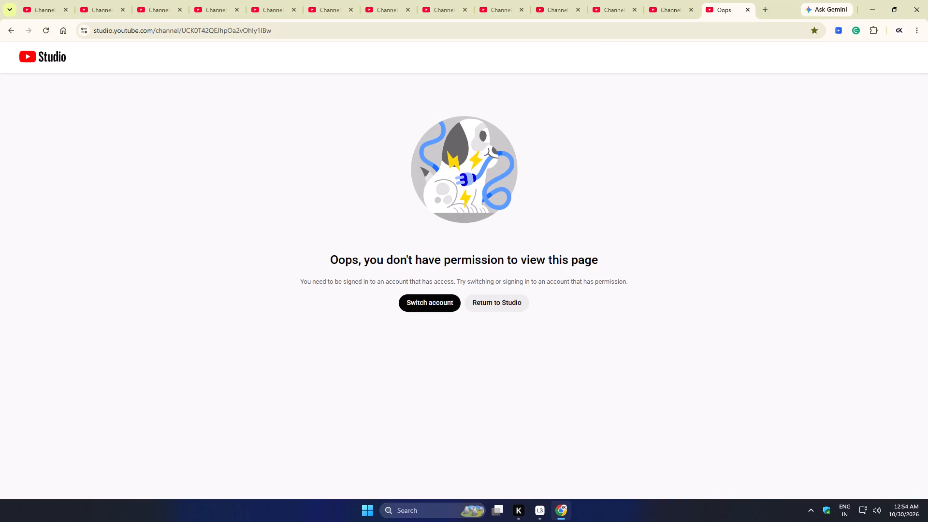
click(511, 307)
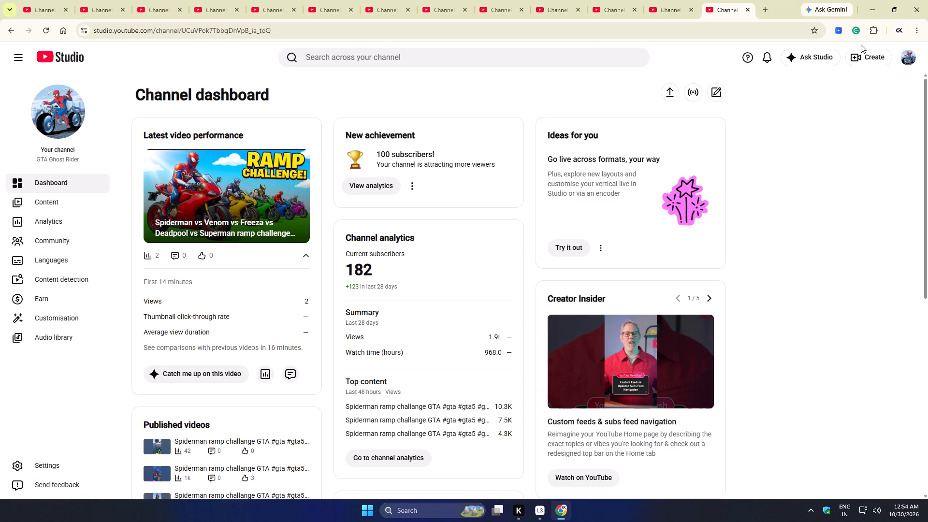
click(864, 57)
click(861, 81)
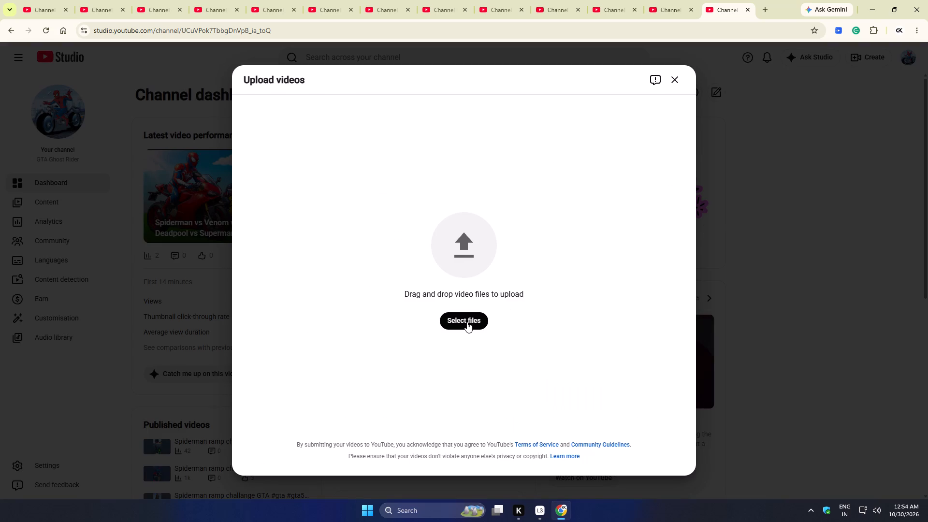
click(467, 321)
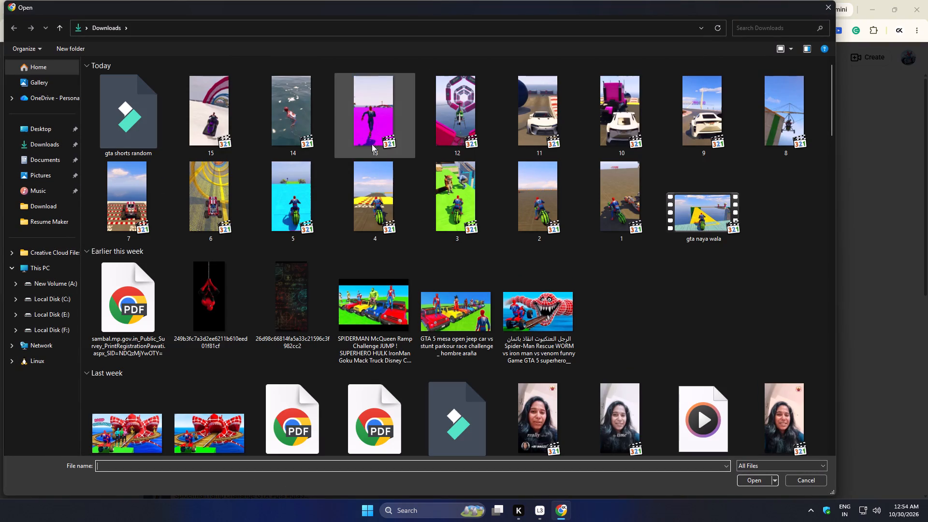
click(372, 144)
click(751, 479)
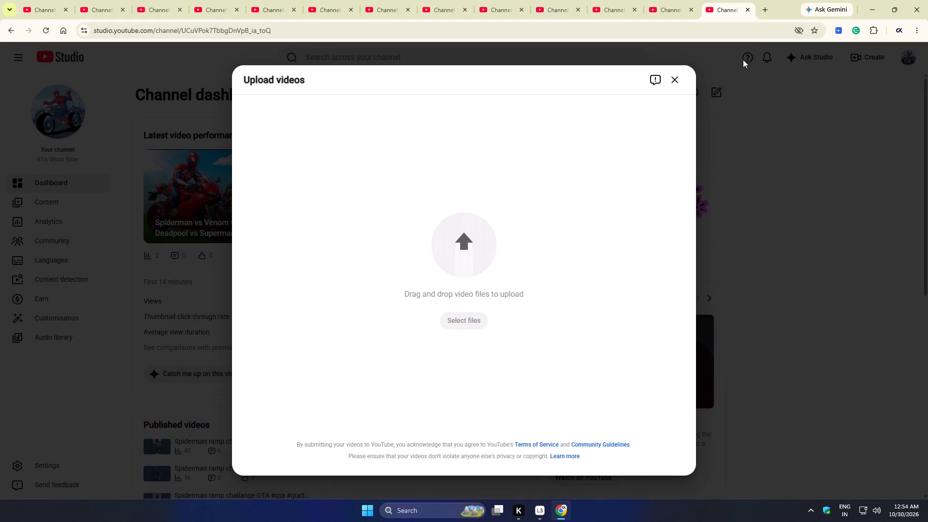
Open the channel's Studio dashboard in a fourteenth browser tab and upload the video file 14 from Downloads.
click(765, 13)
click(389, 245)
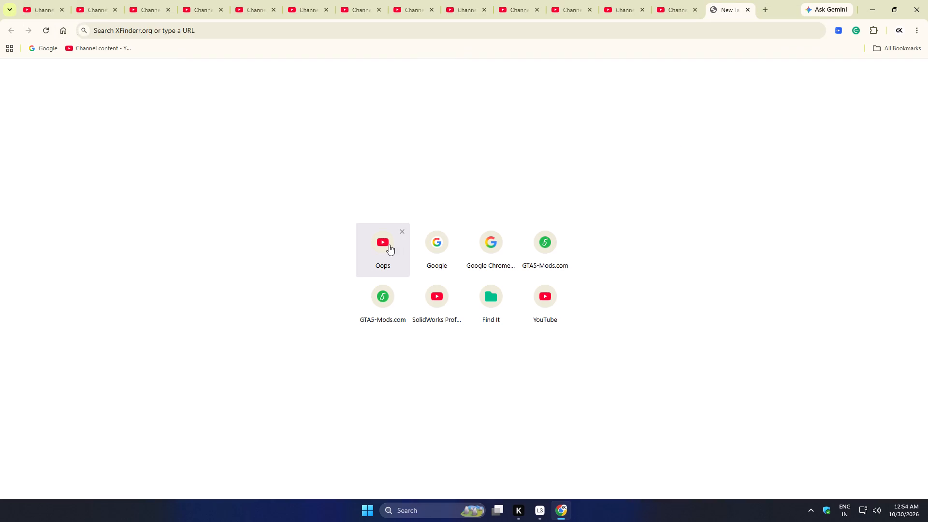
click(484, 302)
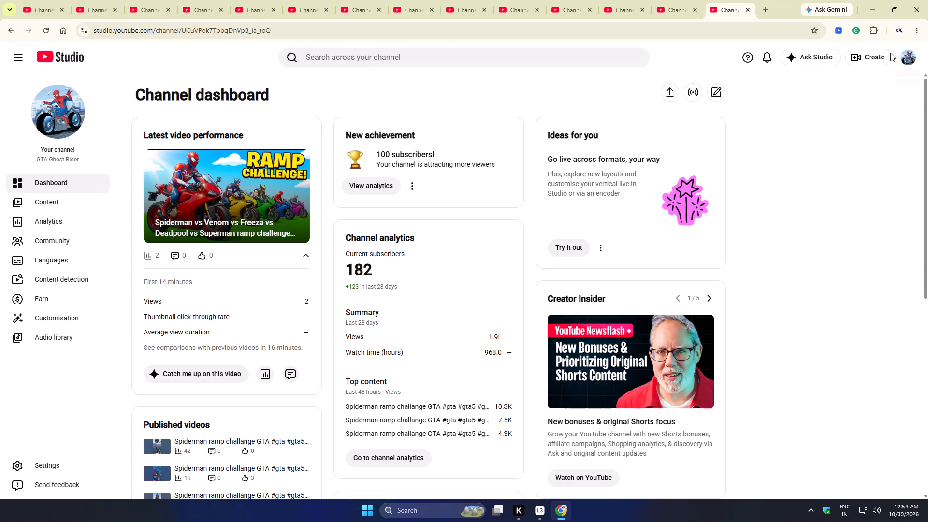
click(868, 57)
click(866, 79)
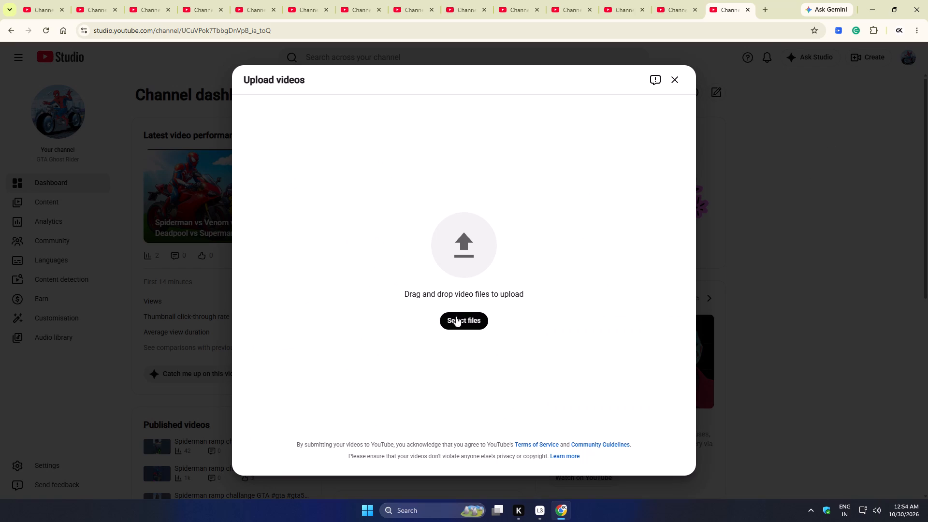
click(456, 316)
click(281, 138)
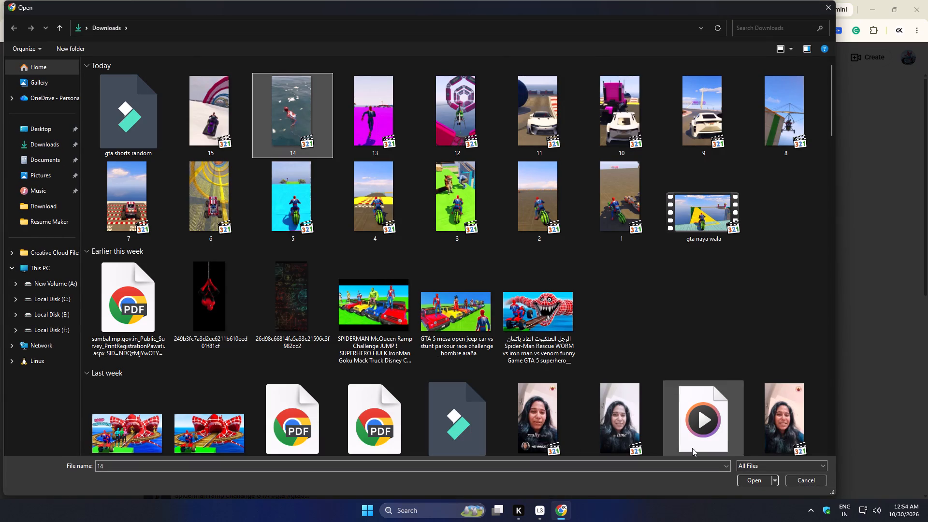
click(758, 481)
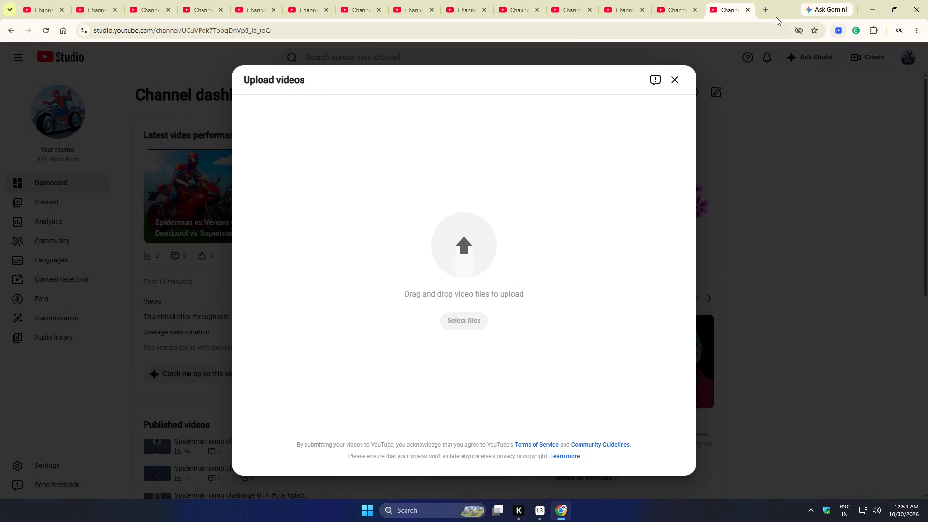
Open the channel's Studio dashboard in a fifteenth browser tab and upload the video file 15 from Downloads.
click(768, 10)
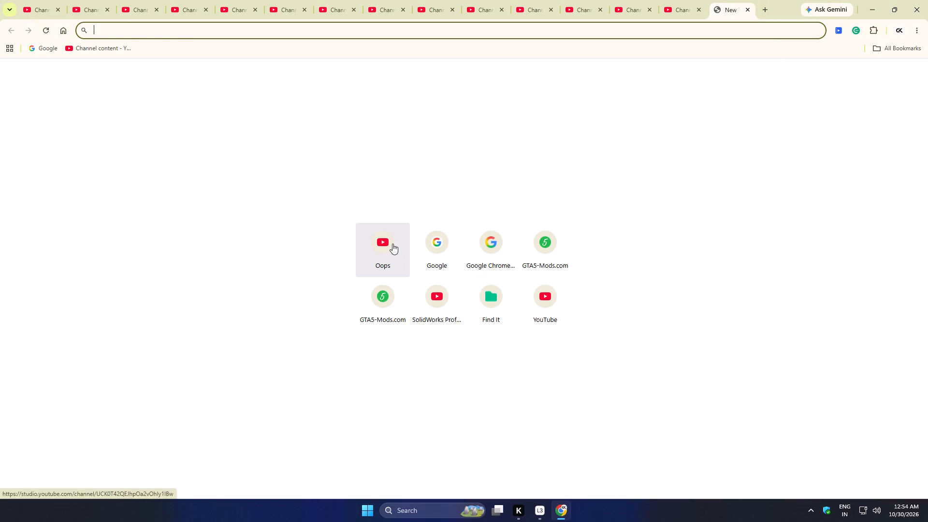
click(392, 244)
click(516, 303)
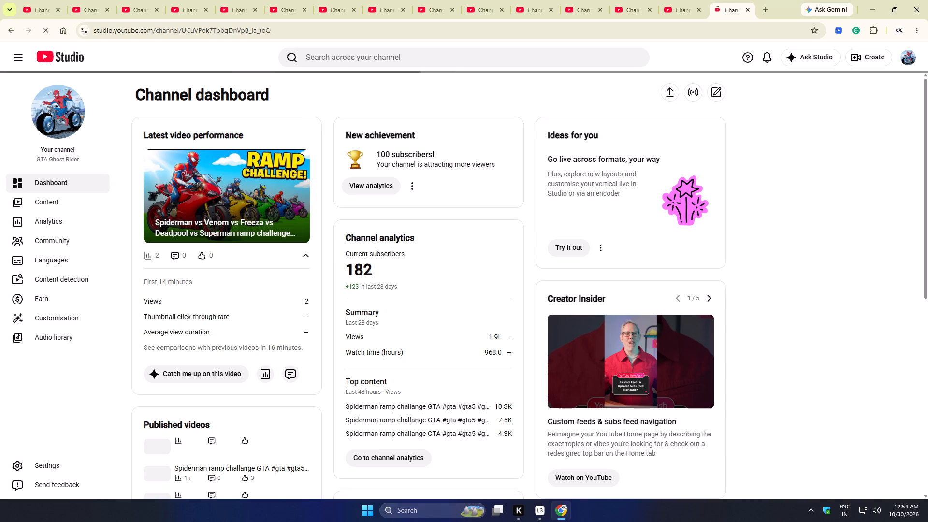
click(862, 52)
click(858, 73)
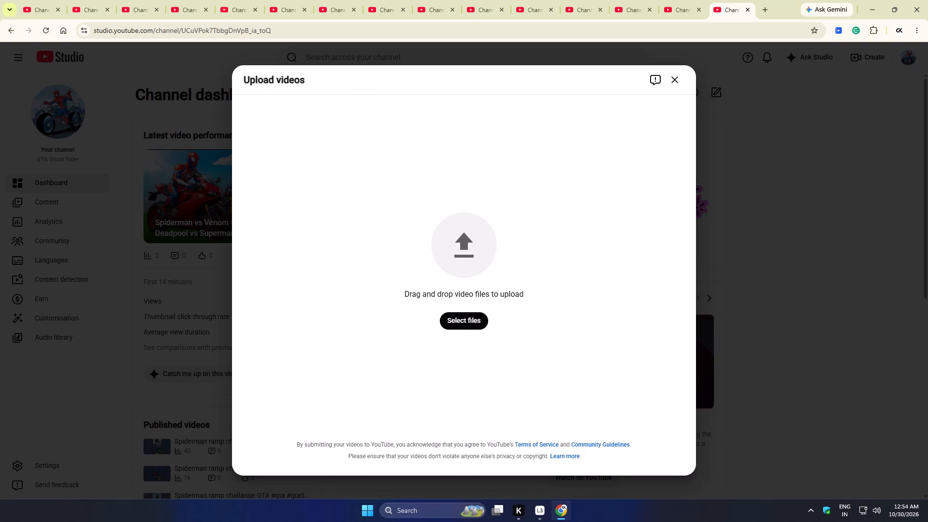
click(460, 322)
click(204, 139)
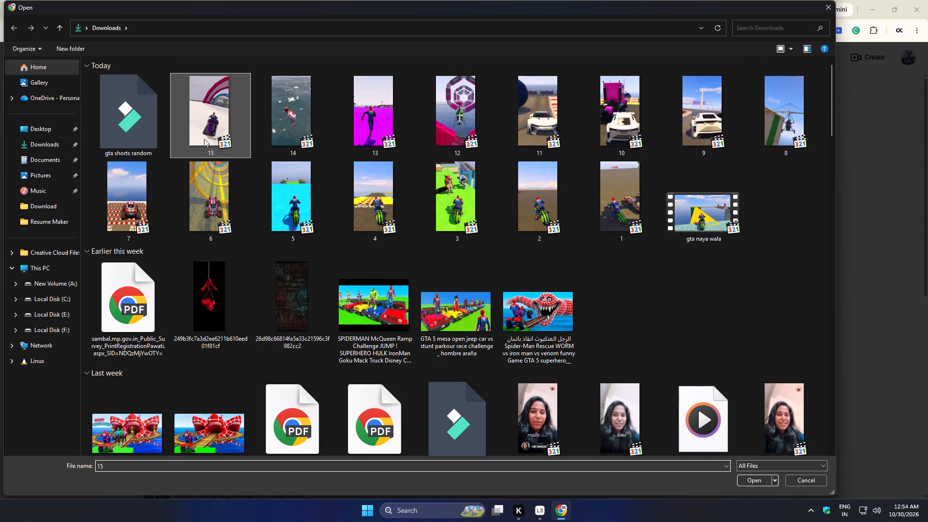
click(747, 480)
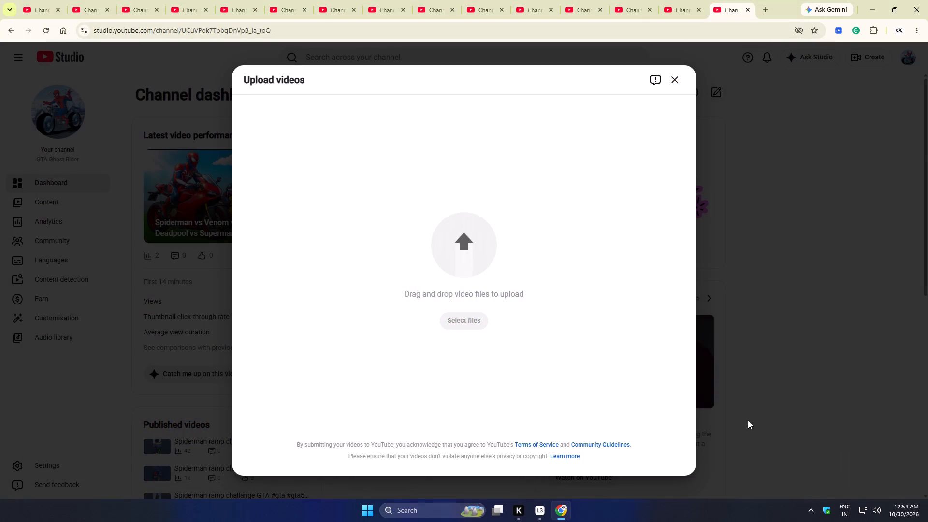
Open the GTA Ghost Rider channel's Studio dashboard in a sixteenth browser tab.
click(764, 11)
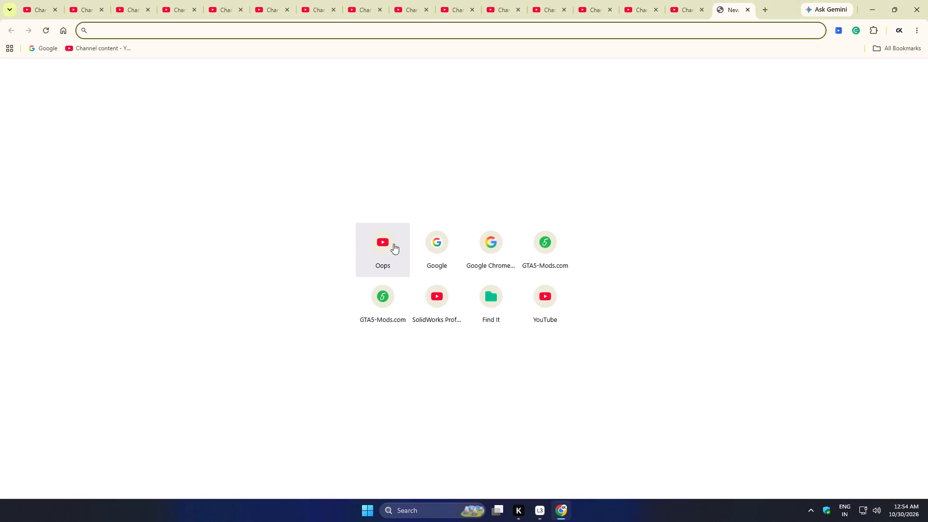
click(390, 244)
click(499, 304)
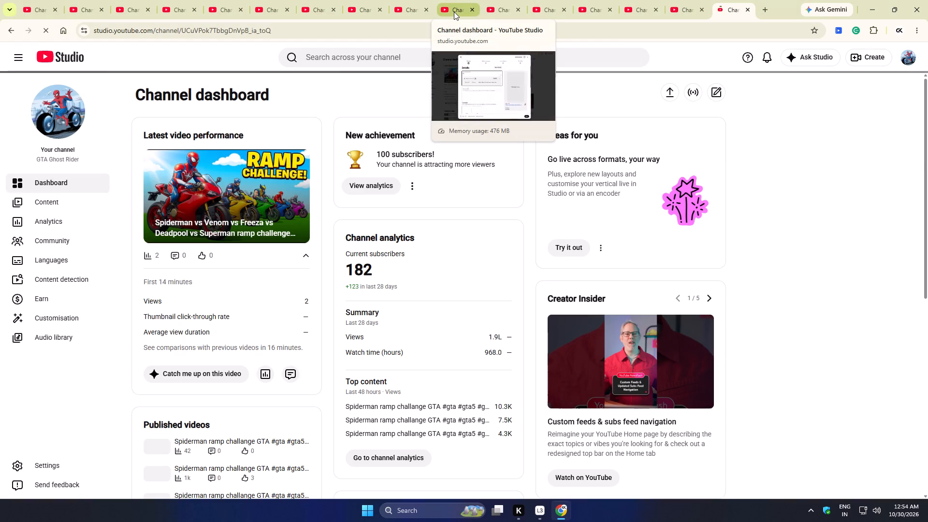
Check the upload progress of videos 10 to 15 across their browser tabs.
click(454, 12)
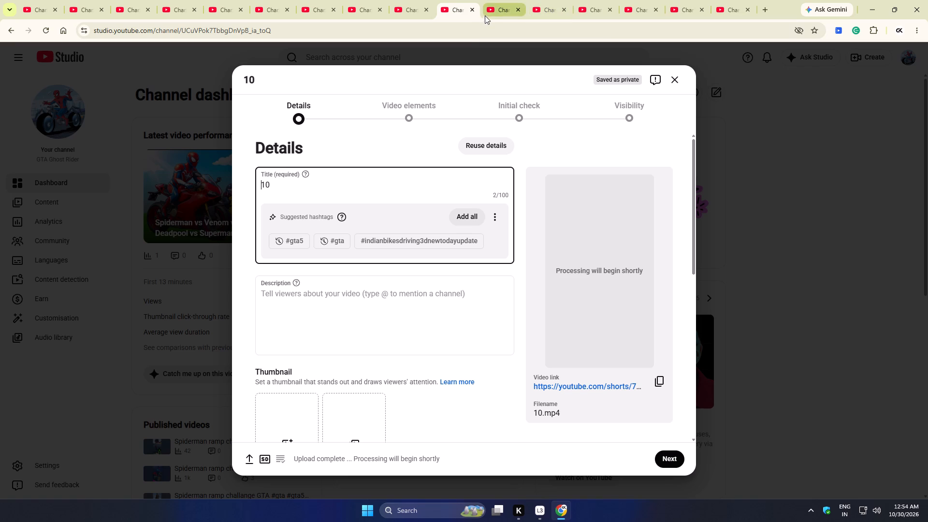
click(496, 8)
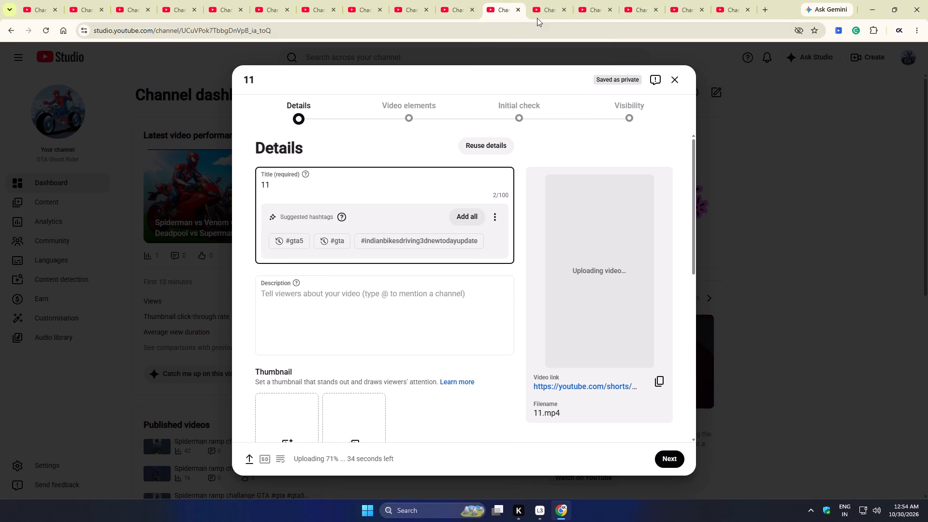
click(539, 12)
click(590, 13)
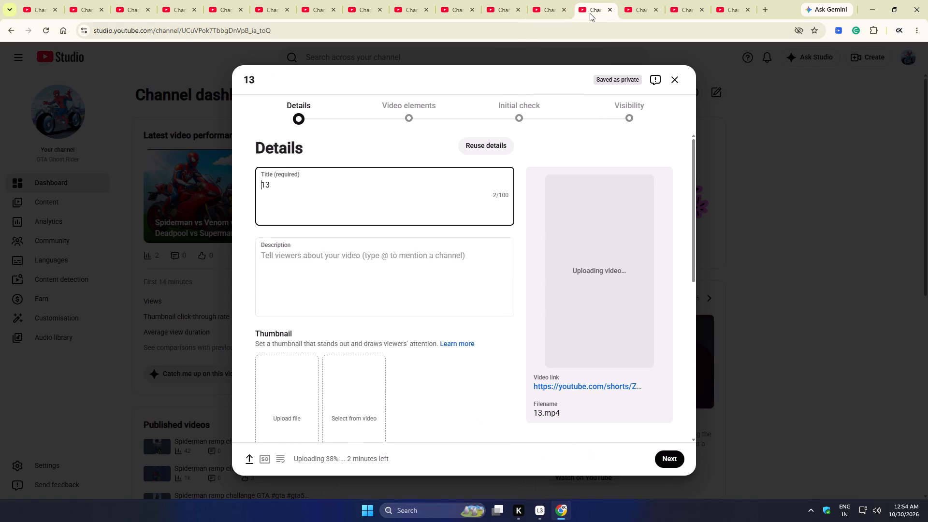
click(632, 14)
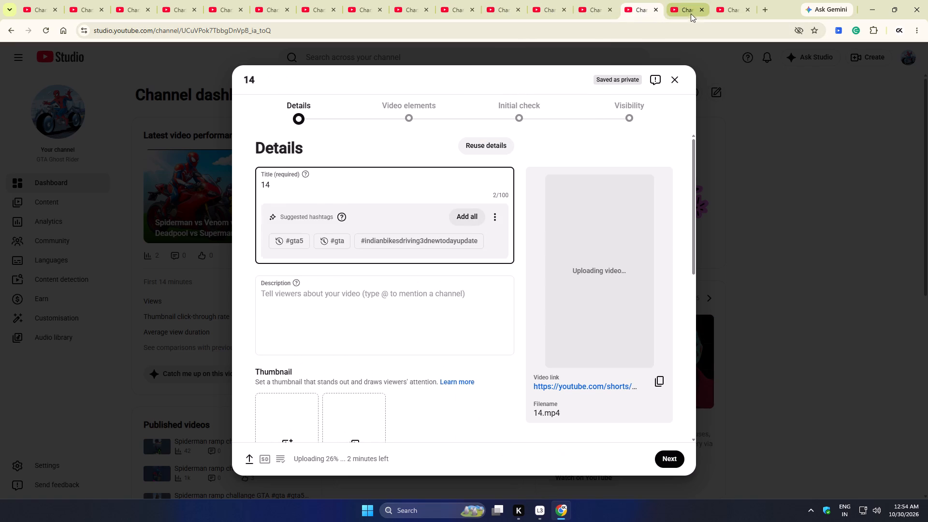
click(688, 11)
click(725, 13)
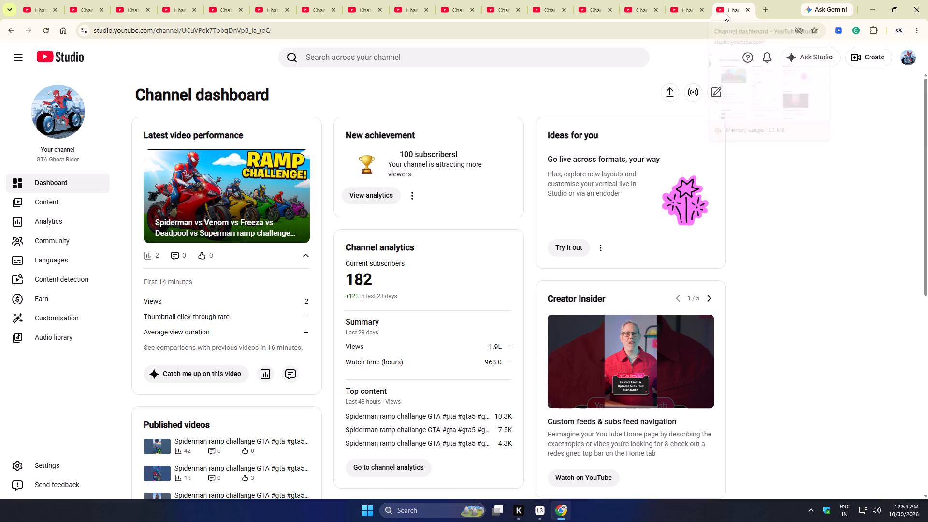
click(683, 11)
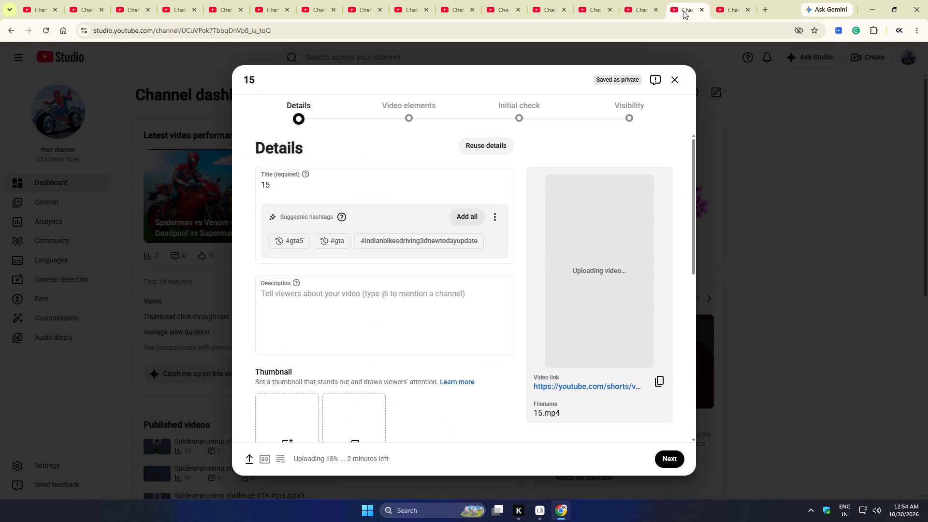
click(725, 12)
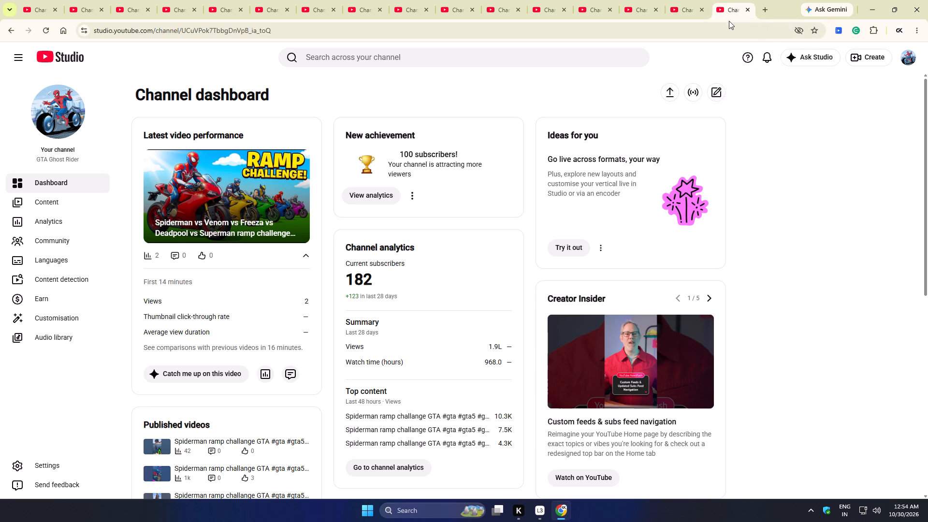
Set video 1's title and description to "Spiderman ramp challange GTA #gta #gta5 #gta6 #gta6leaks".
click(26, 8)
drag(266, 183, 247, 185)
key(ctrl+v)
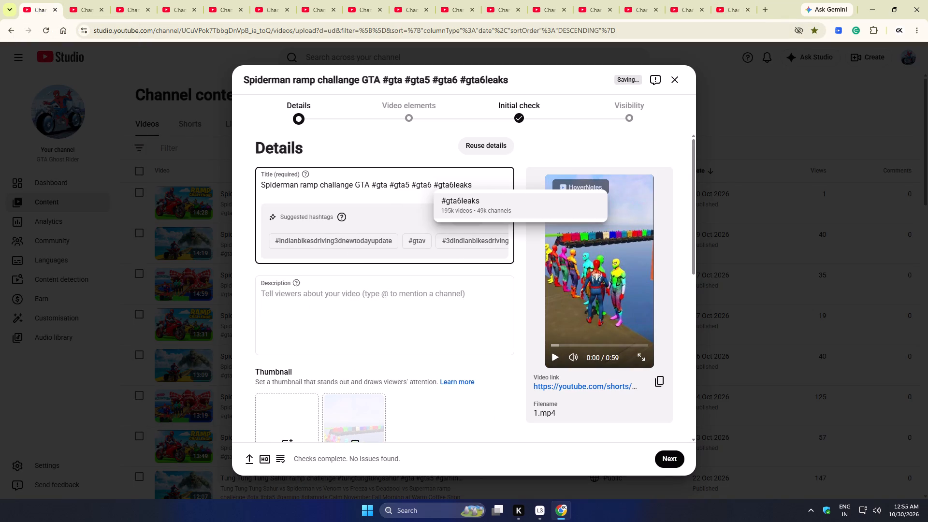
click(454, 204)
click(326, 293)
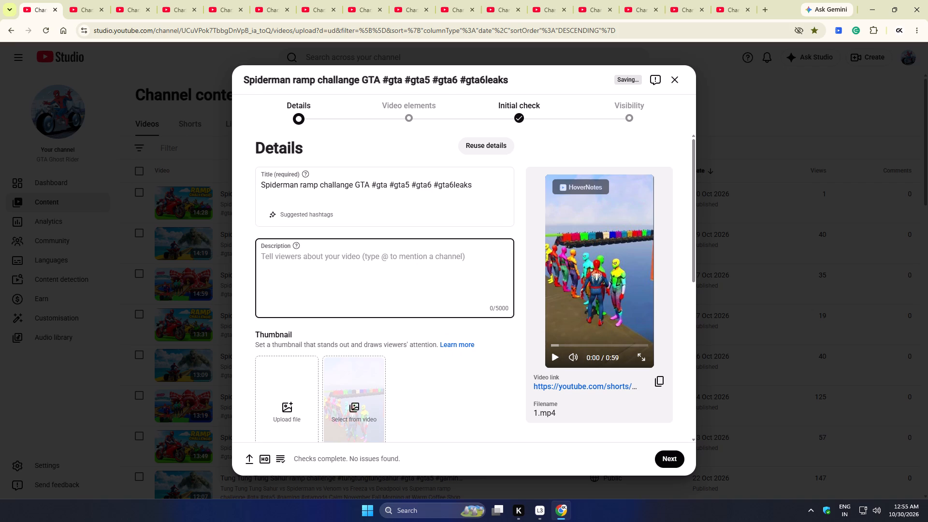
key(ctrl+v)
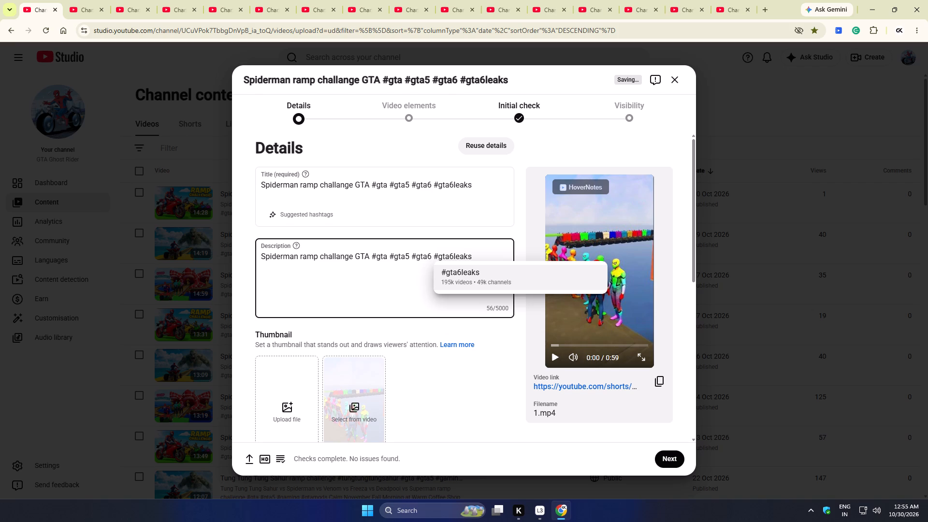
click(478, 276)
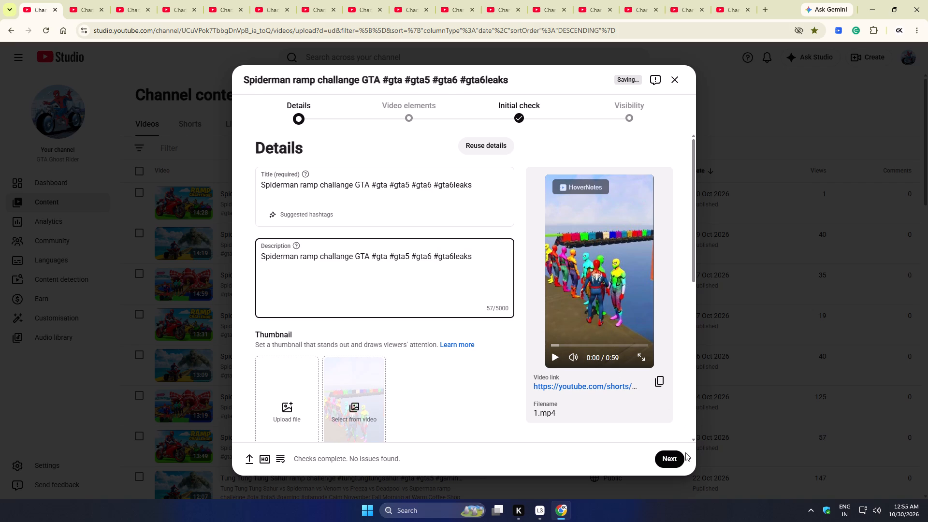
Schedule video 1 to go public on 30 Oct 2026 at 01:00 and close its browser tab.
click(671, 460)
click(671, 460)
click(671, 460)
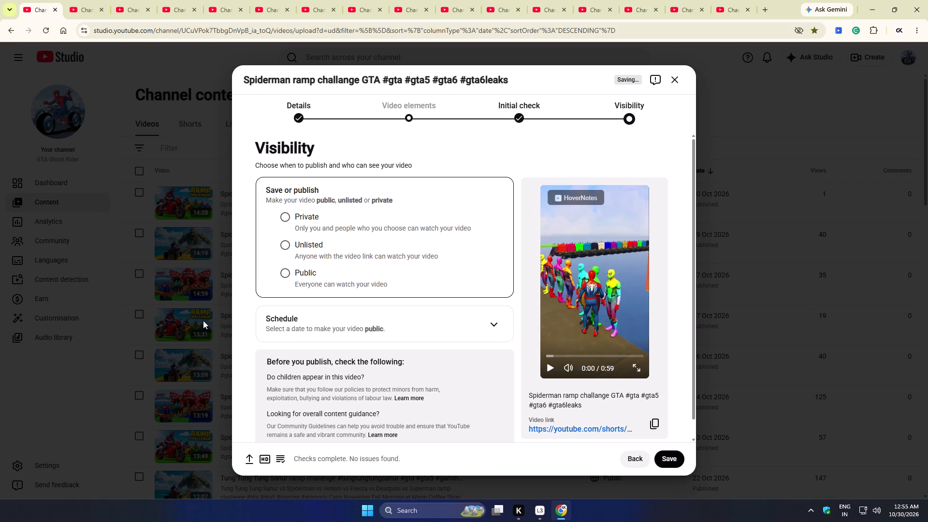
click(284, 275)
click(309, 316)
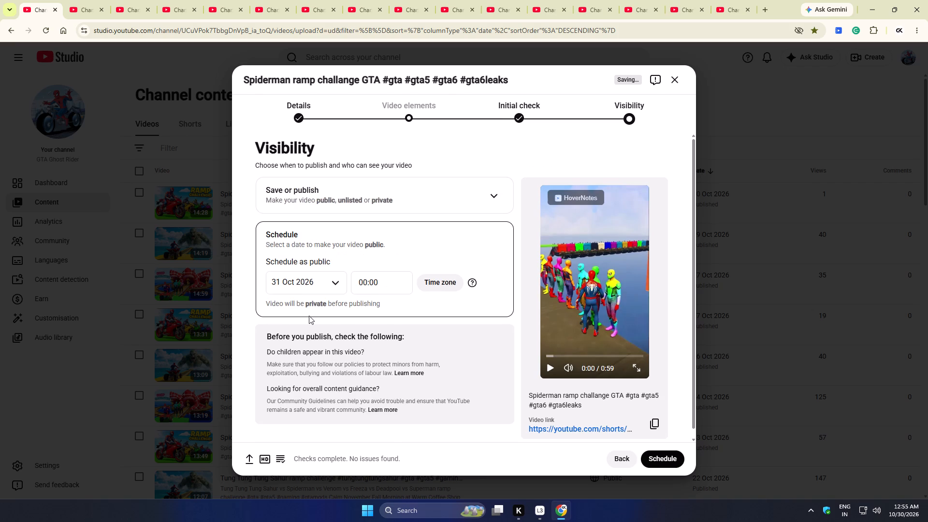
click(307, 292)
click(344, 387)
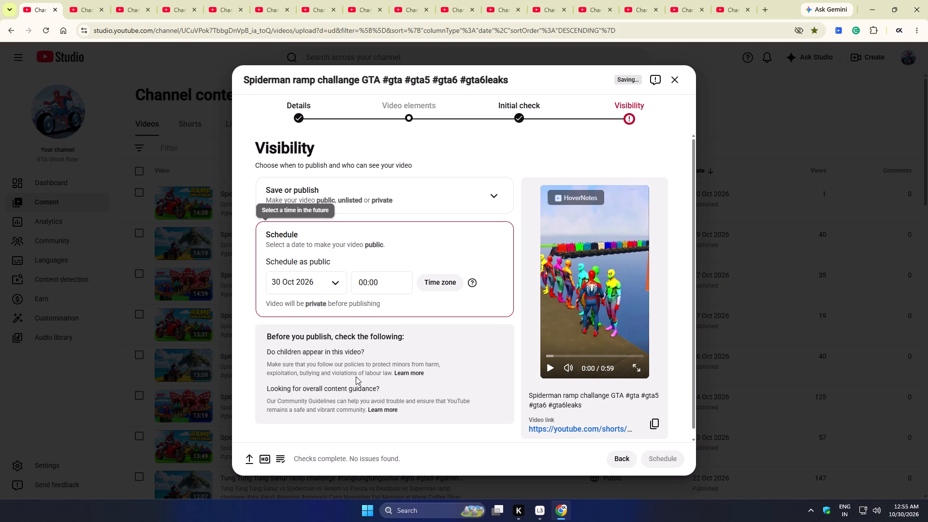
click(392, 287)
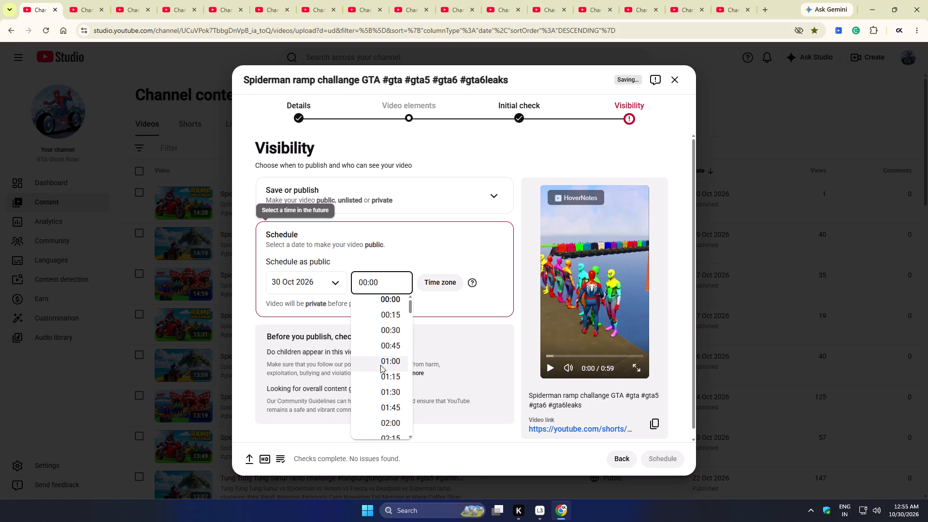
click(384, 363)
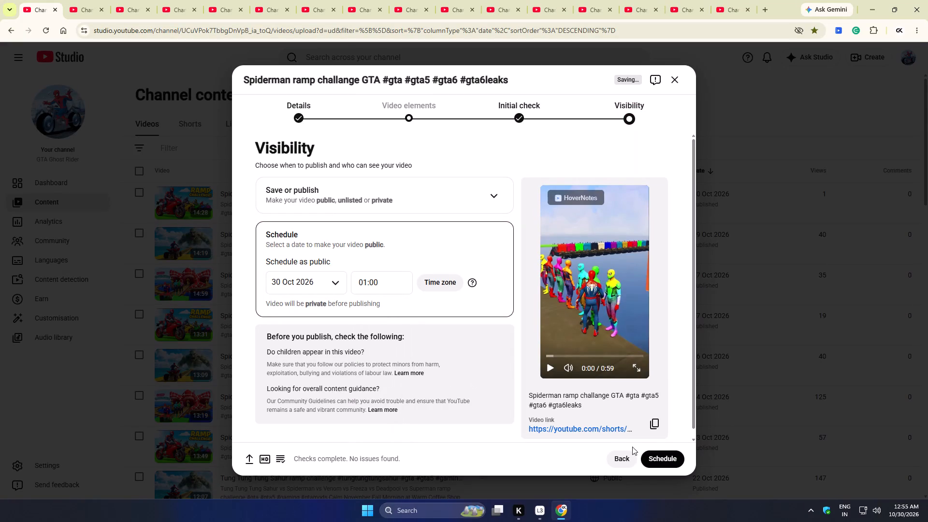
click(662, 455)
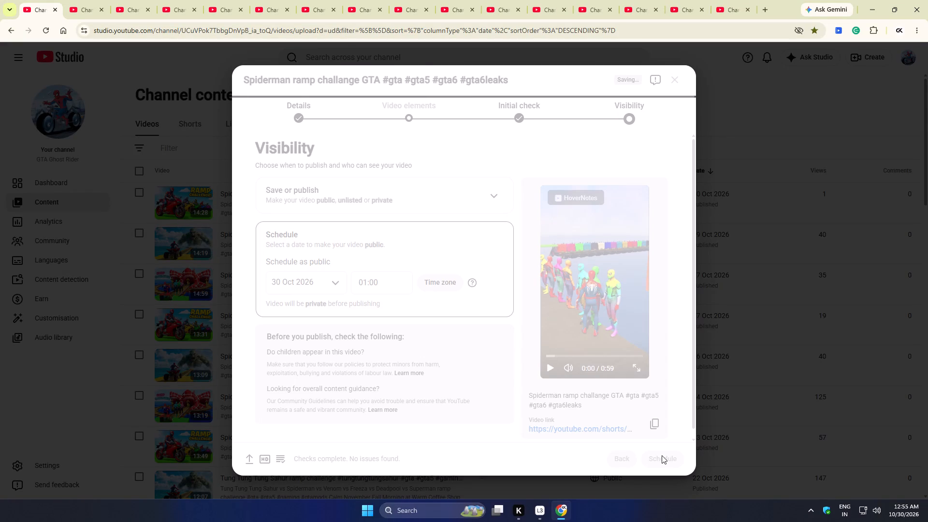
click(553, 341)
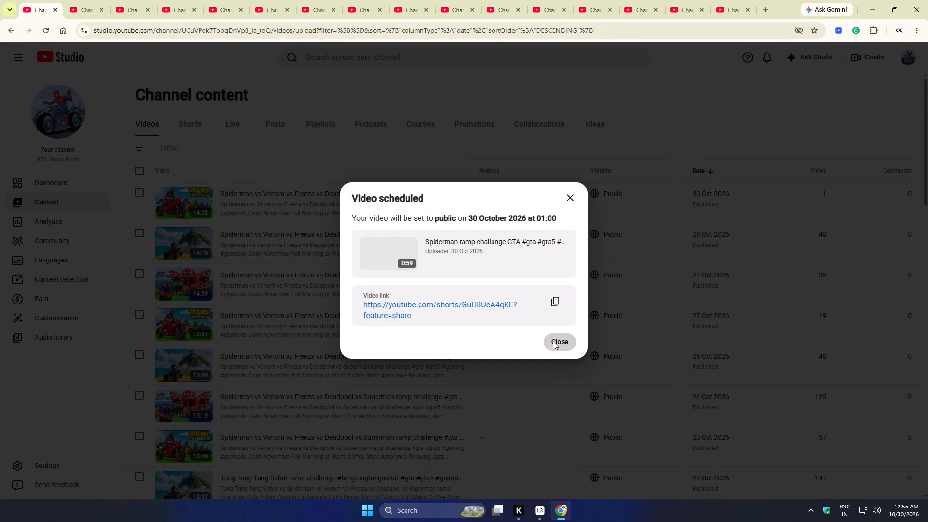
click(55, 13)
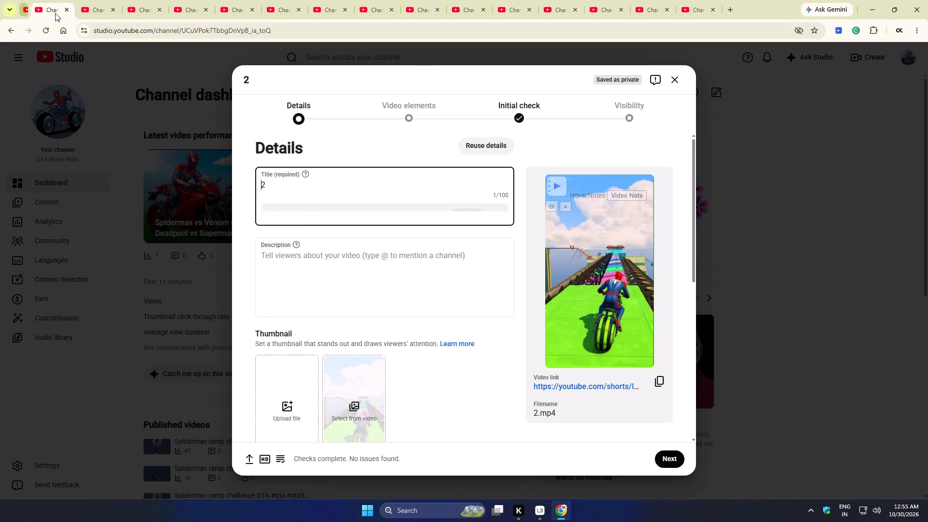
Set video 2's title and description to "Spiderman ramp challange GTA #gta #gta5 #gta6 #gta6leaks".
drag(278, 189, 231, 179)
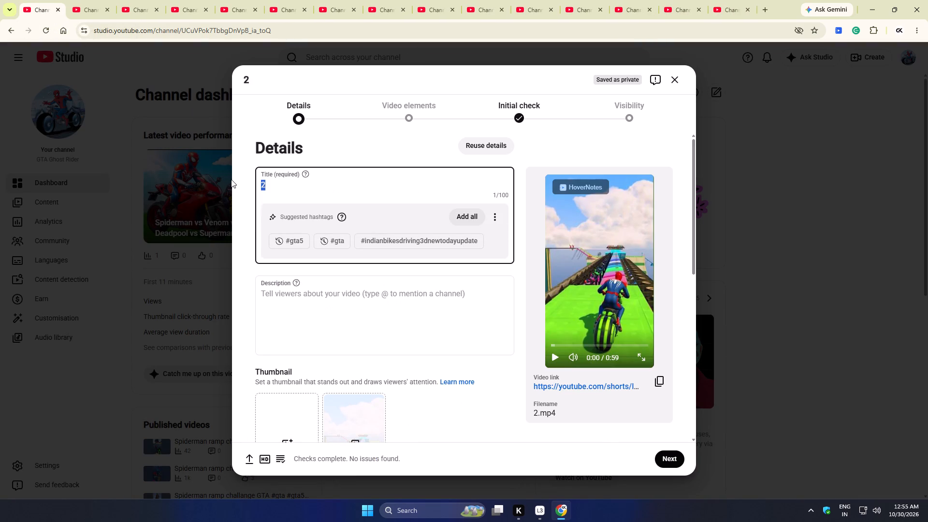
key(ctrl+v)
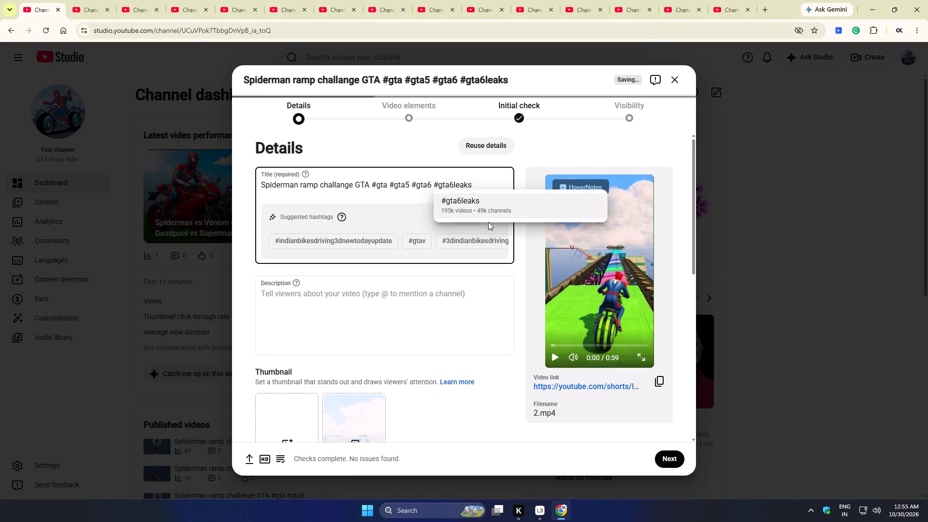
click(486, 213)
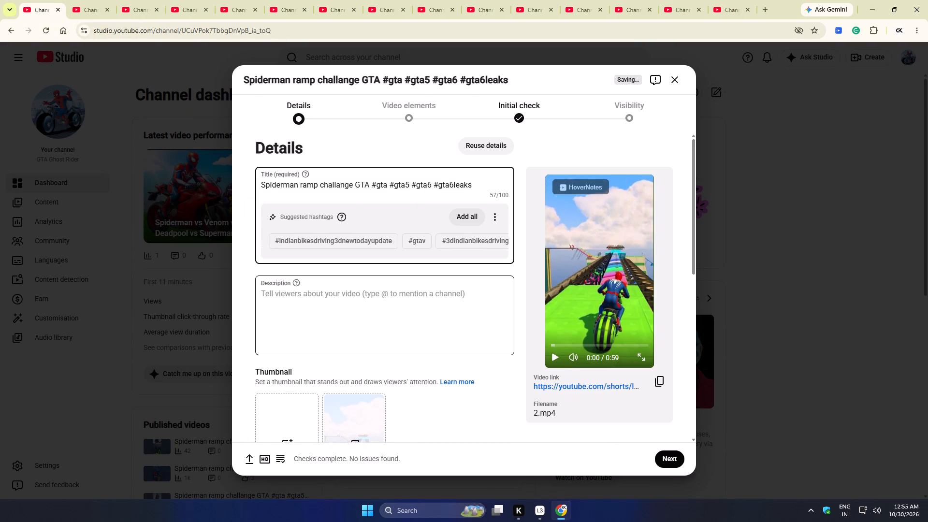
click(394, 292)
key(ctrl+v)
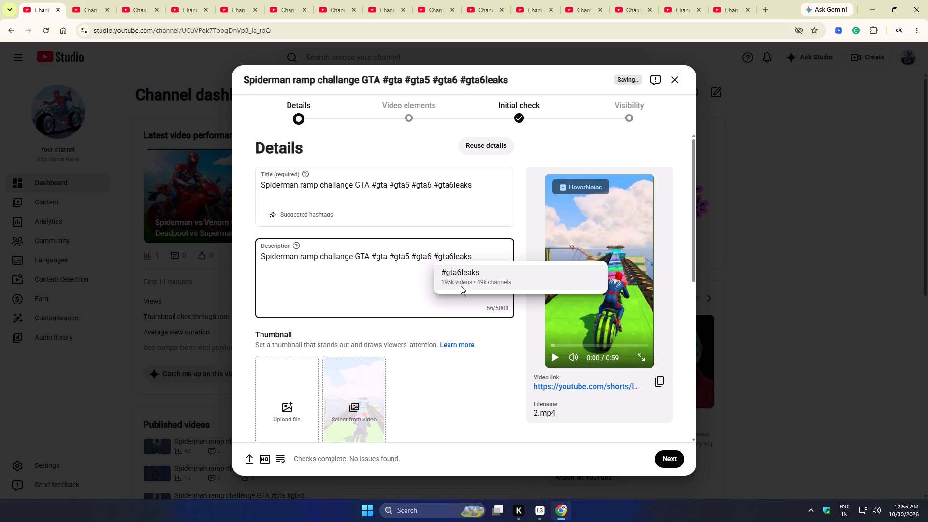
click(467, 283)
Schedule video 2 to go public on 30 Oct 2026 at 01:30.
double_click(671, 453)
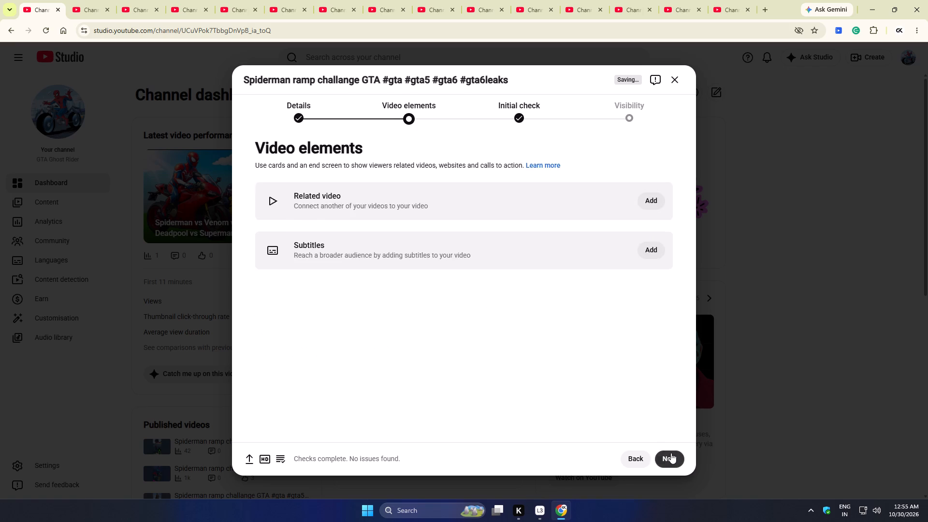
click(671, 453)
click(285, 272)
click(320, 322)
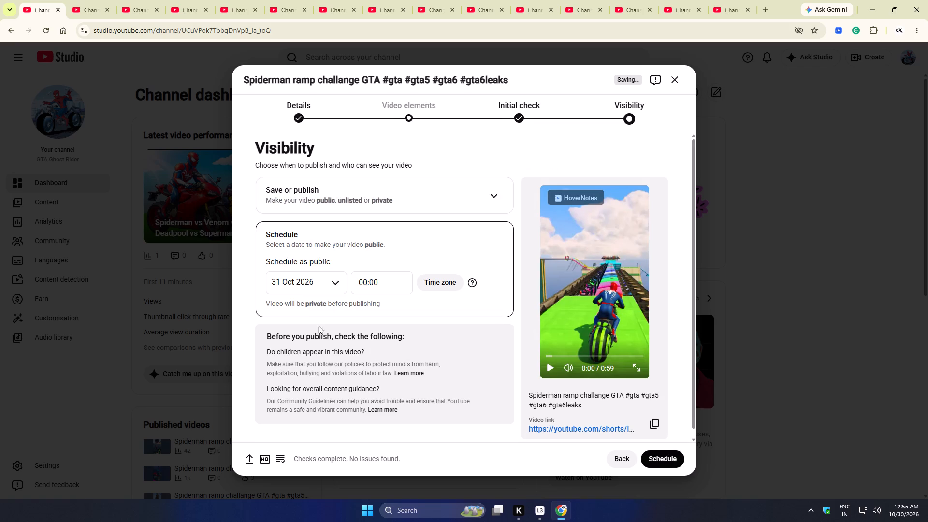
click(289, 274)
click(346, 385)
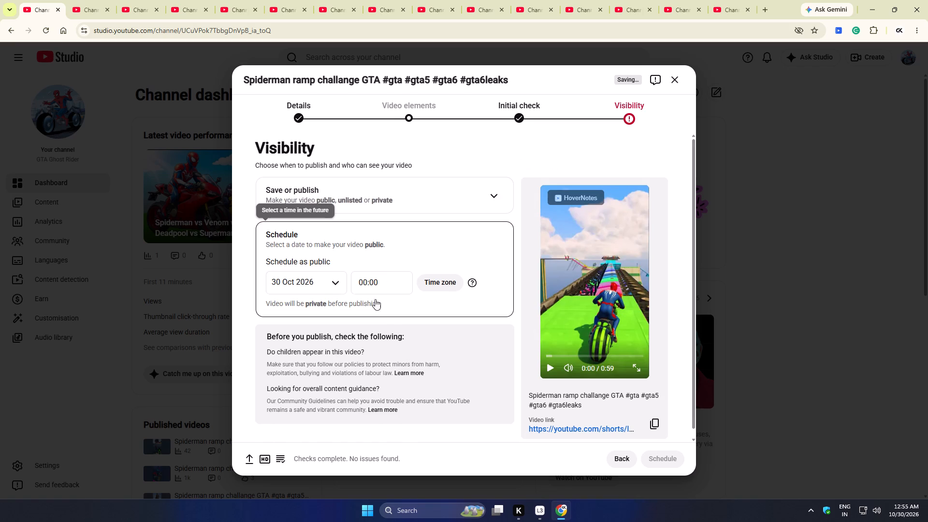
click(378, 288)
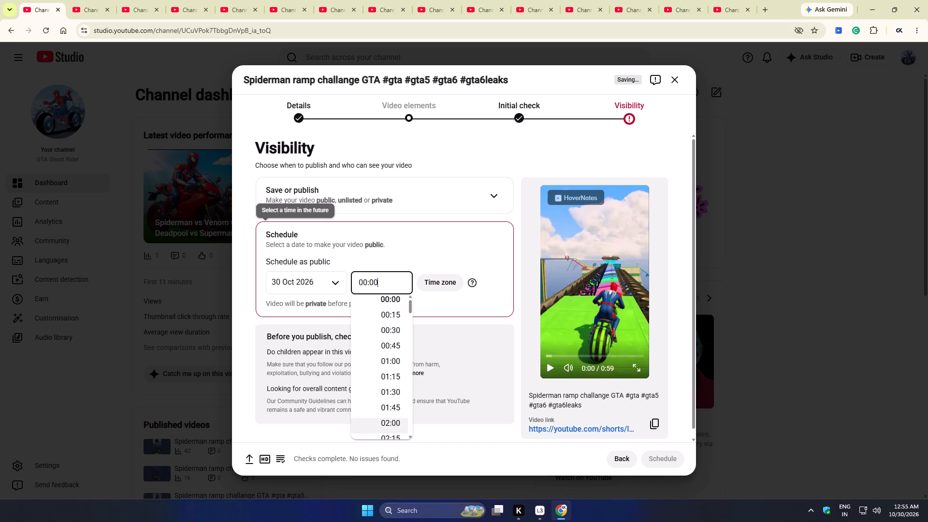
click(393, 396)
click(669, 459)
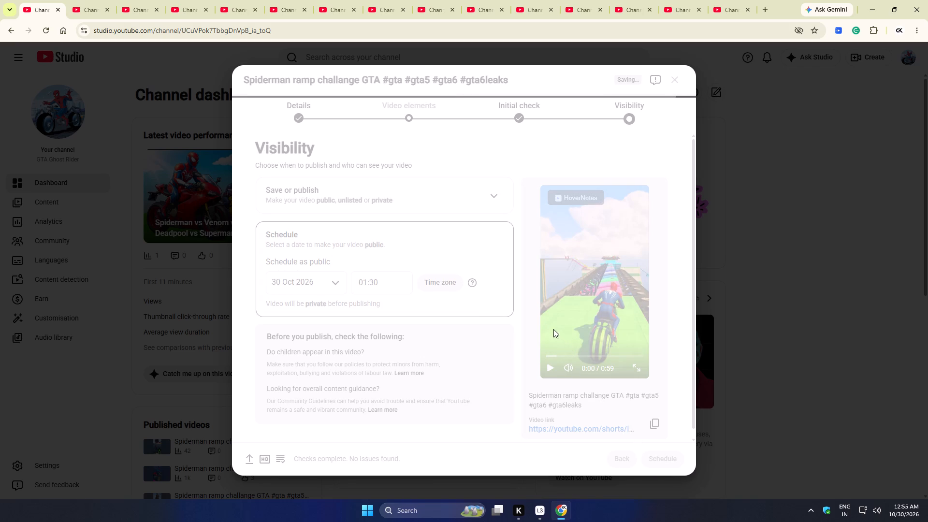
Dismiss video 2's scheduling confirmation and close its browser tab.
click(553, 343)
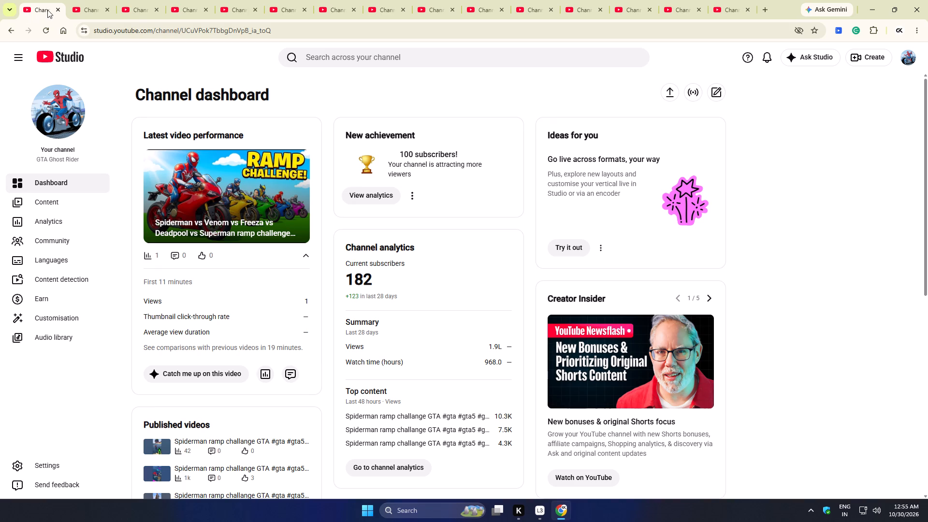
click(58, 9)
Set video 3's visibility to scheduled as public on 30 Oct 2026 at 02:00.
drag(271, 188, 243, 187)
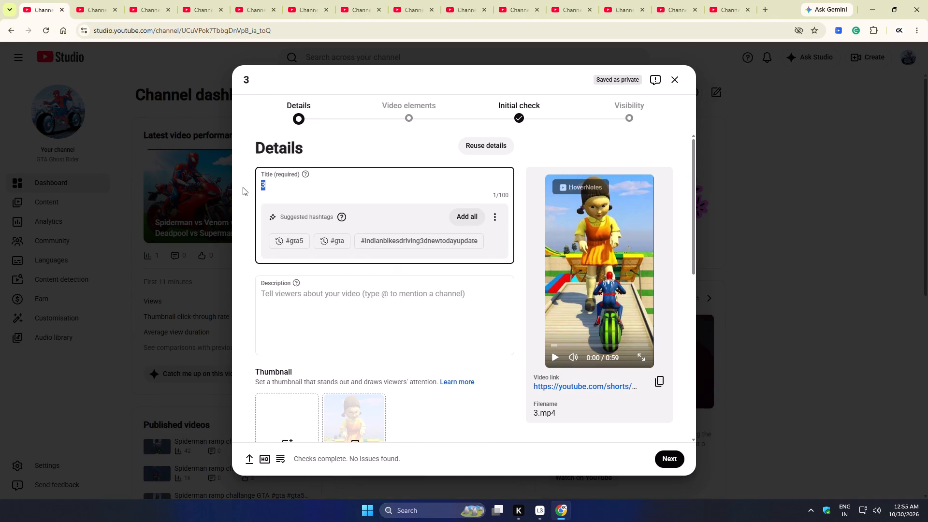
drag(243, 187, 227, 186)
click(619, 118)
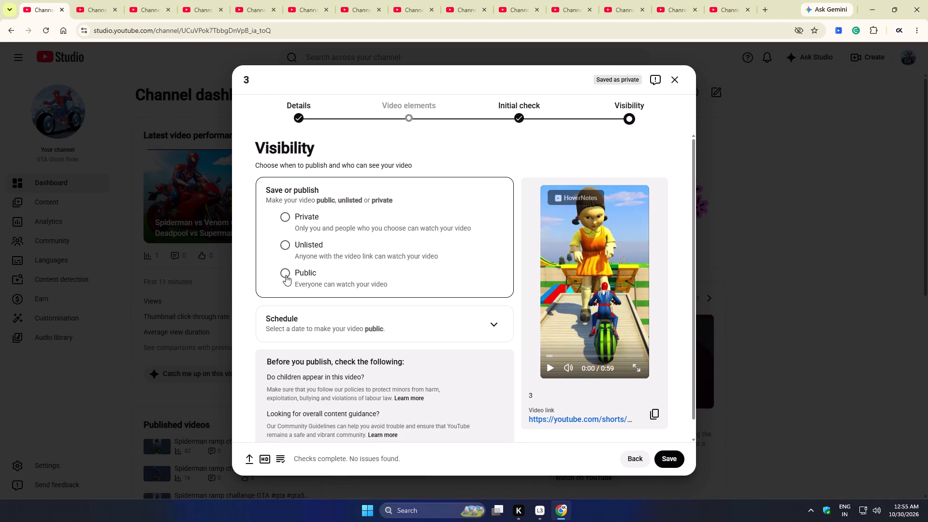
click(287, 274)
click(303, 315)
click(287, 289)
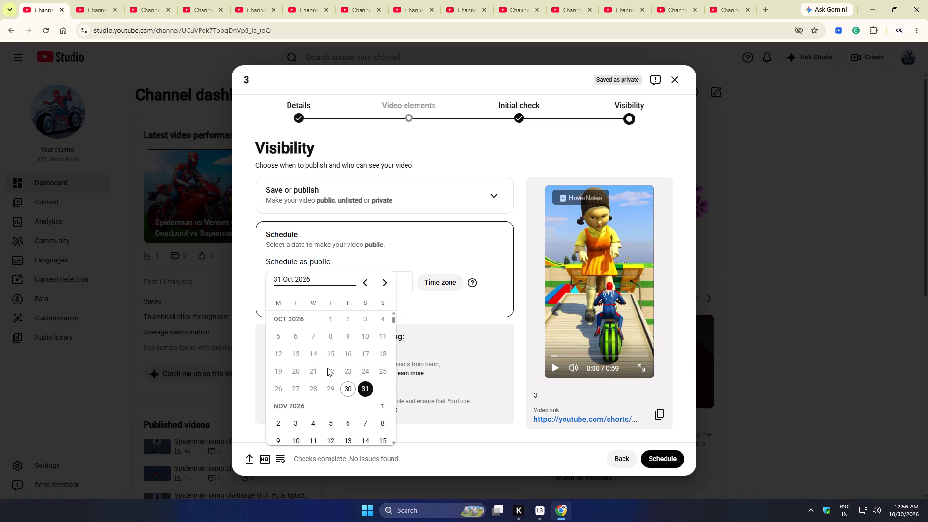
click(345, 387)
click(366, 275)
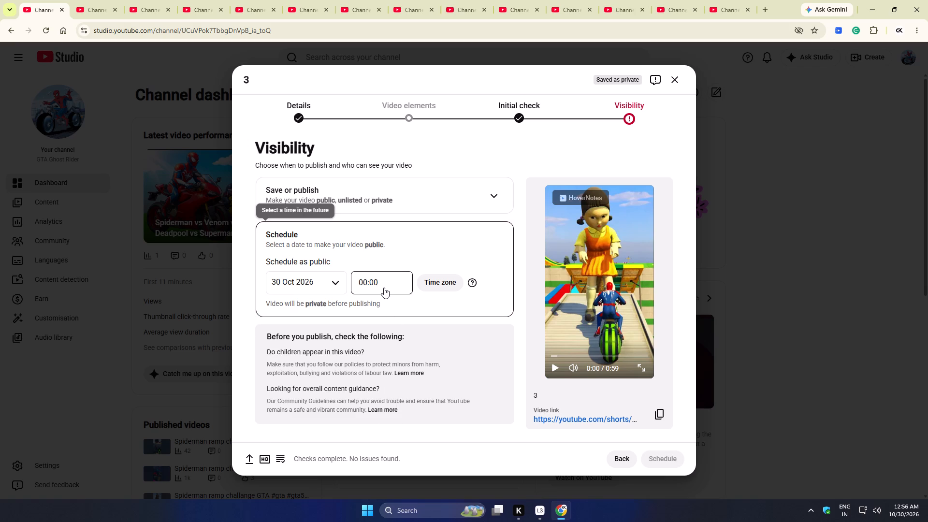
click(384, 287)
scroll(386, 351, down, 2)
click(392, 329)
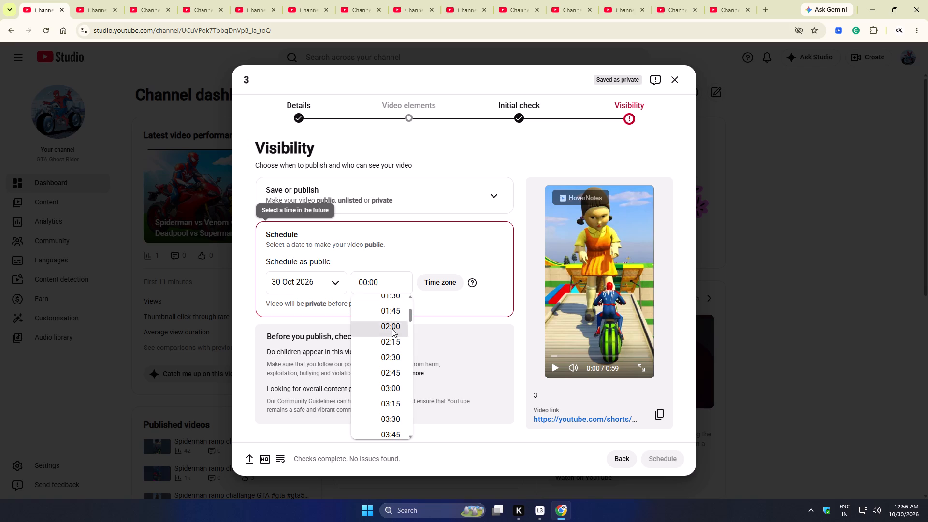
Set video 3's title and description to "Spiderman ramp challange GTA #gta #gta5 #gta6 #gta6leaks".
click(295, 120)
drag(292, 188, 283, 188)
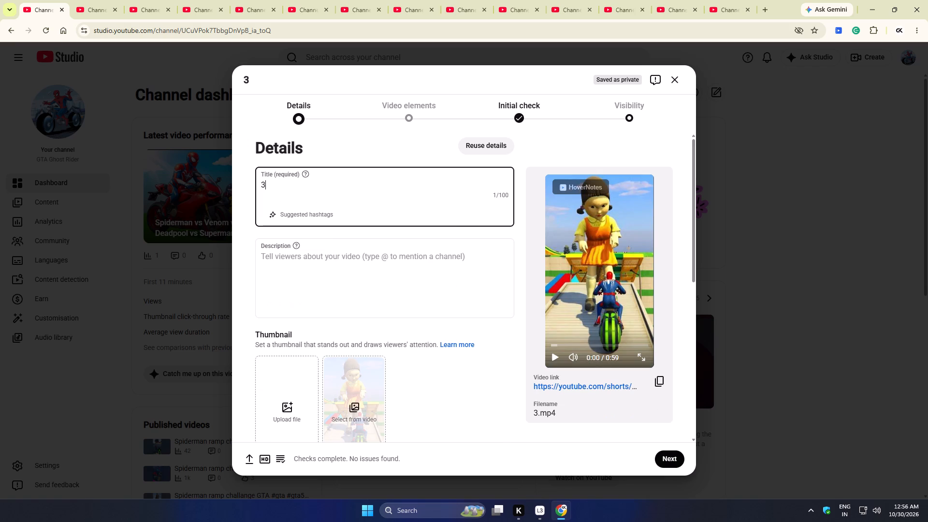
drag(283, 188, 239, 189)
key(ctrl+v)
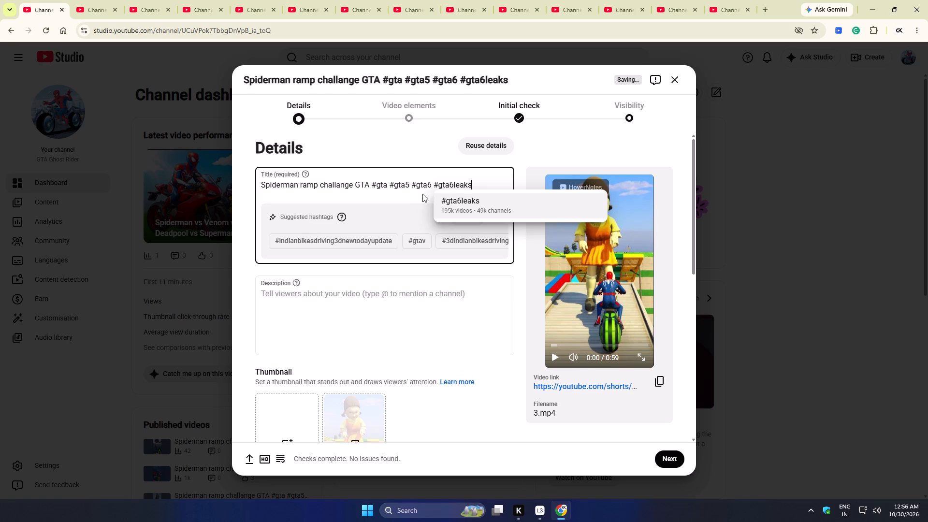
click(456, 206)
click(391, 301)
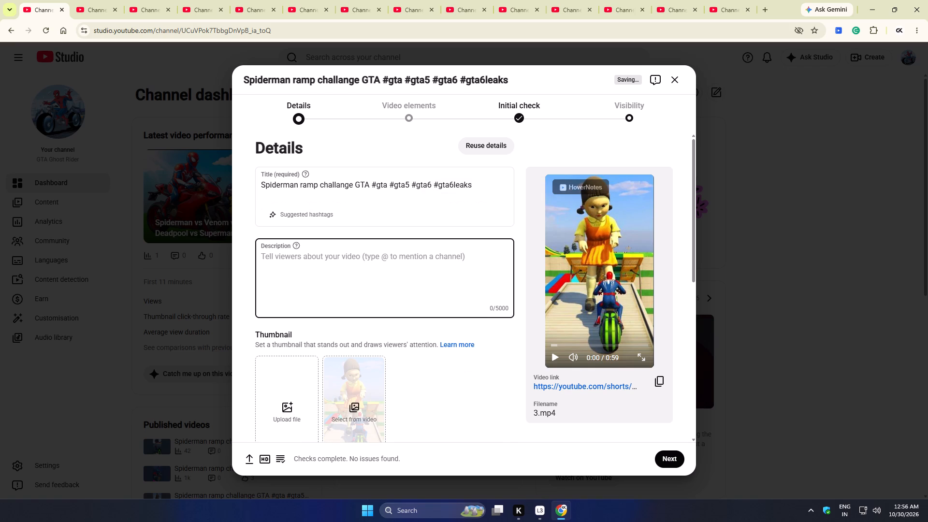
key(ctrl+v)
click(475, 274)
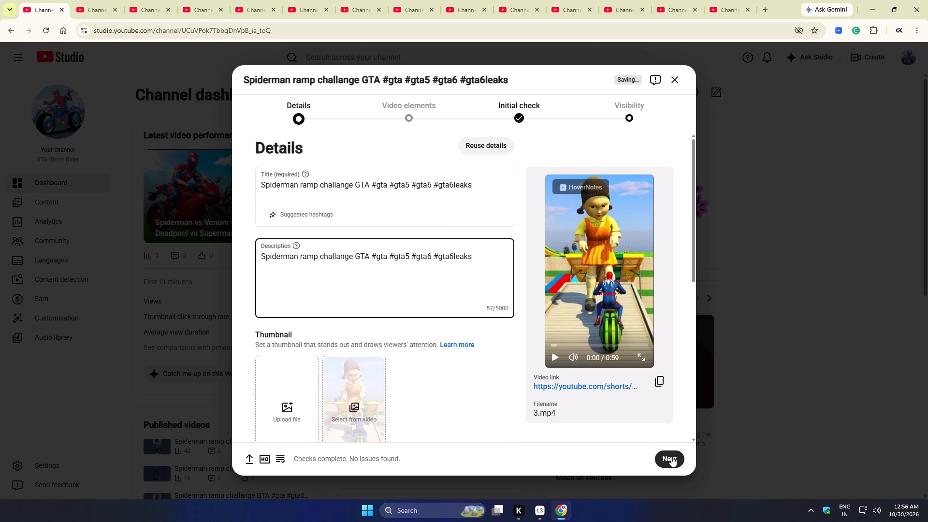
Submit video 3 with its chosen schedule and close its browser tab.
click(671, 456)
click(671, 456)
click(671, 456)
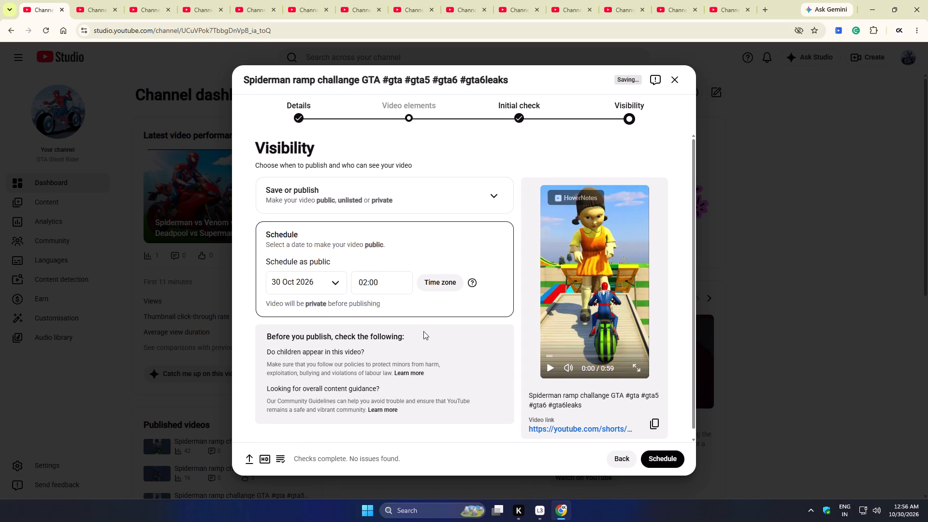
click(672, 453)
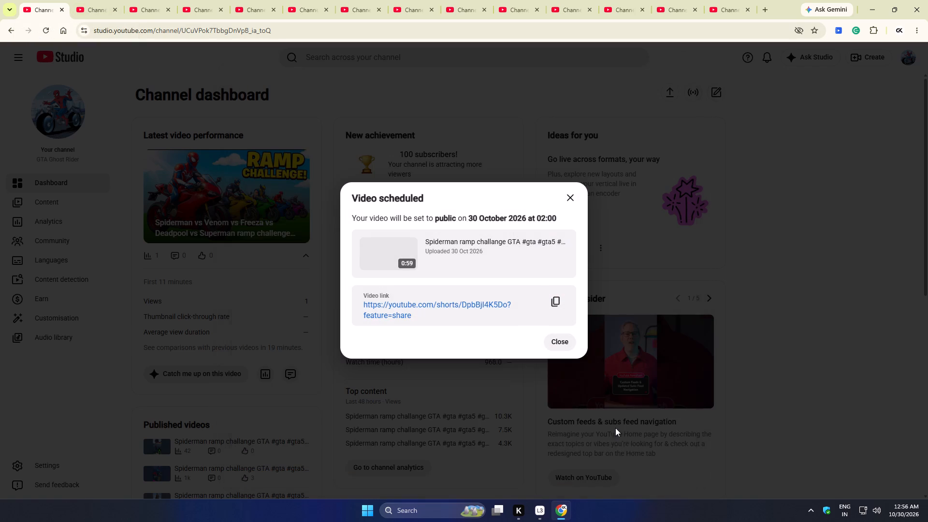
click(565, 345)
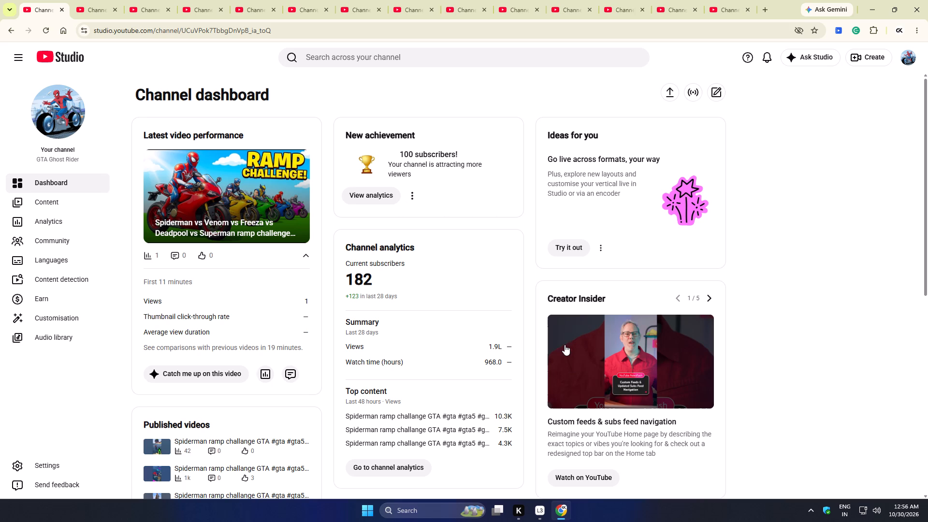
click(59, 12)
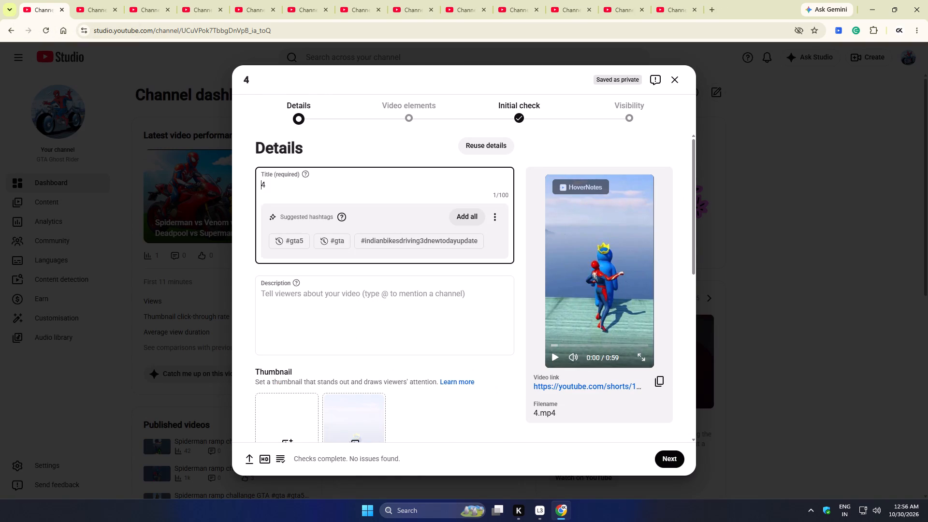
Set video 4's title and description to "Spiderman ramp challange GTA #gta #gta5 #gta6 #gta6leaks".
drag(274, 185, 247, 189)
key(ctrl+v)
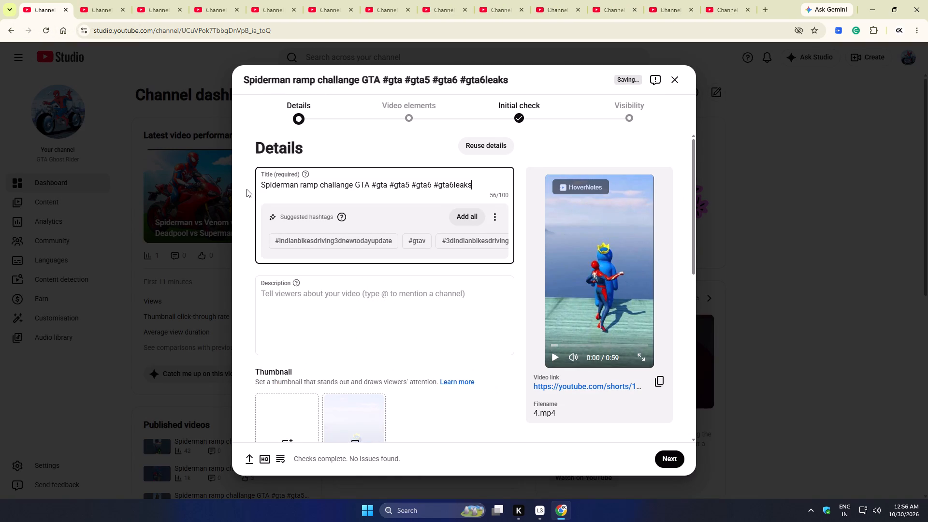
click(505, 202)
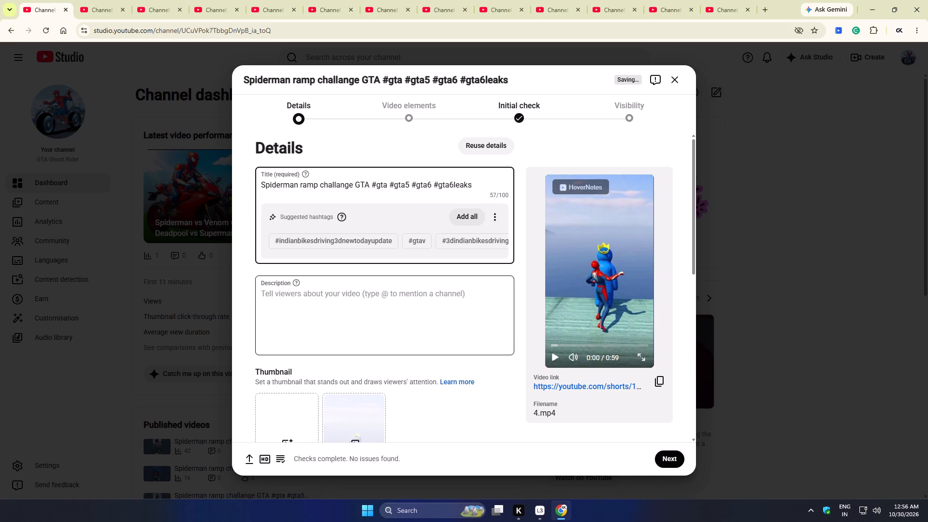
click(447, 290)
key(ctrl+v)
click(472, 280)
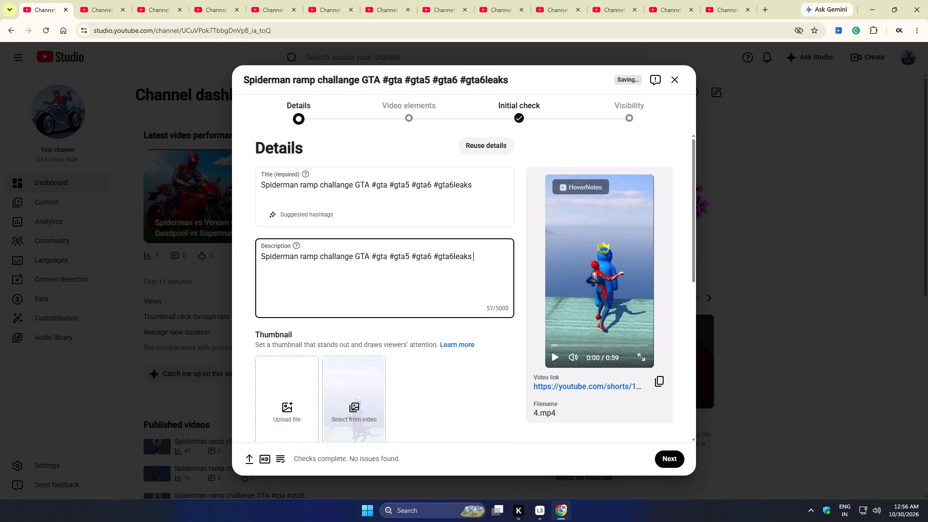
Schedule video 4 to go public on 30 Oct 2026 at 02:30 and close its browser tab.
click(667, 455)
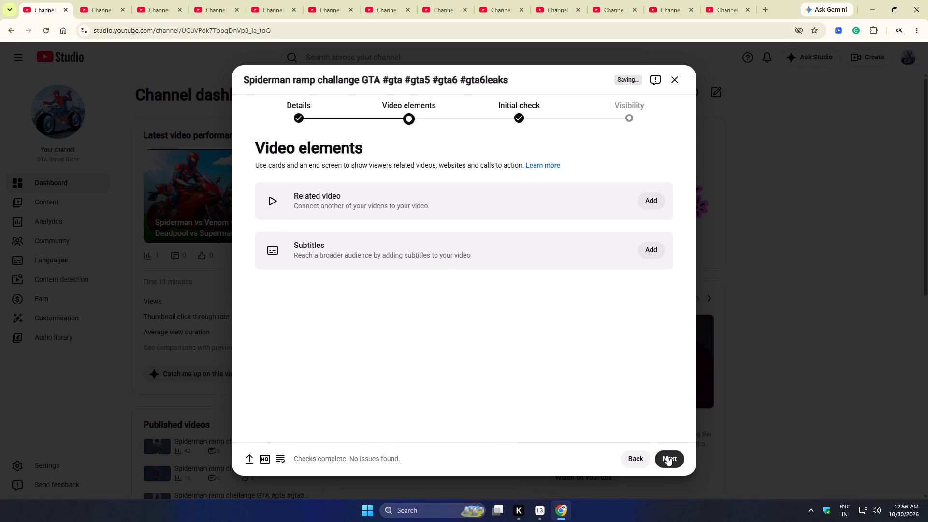
click(667, 455)
click(667, 455)
click(286, 272)
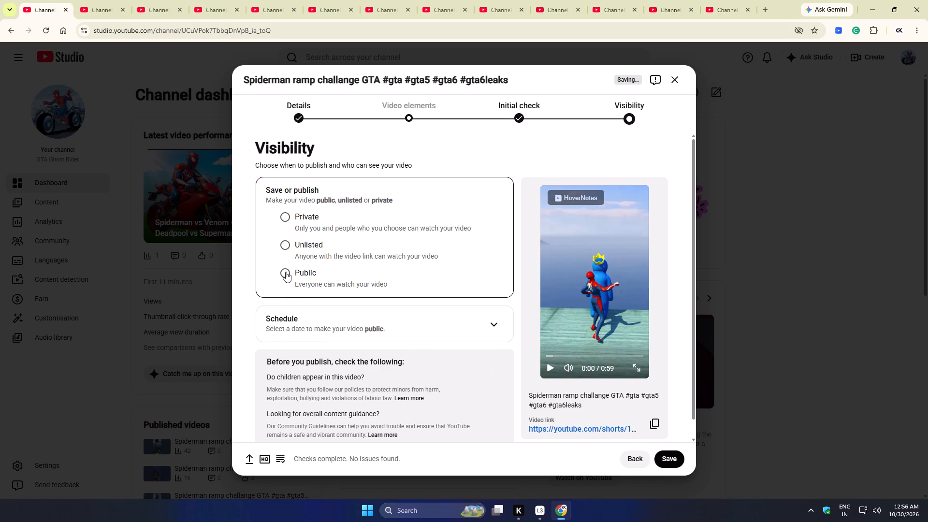
click(321, 324)
click(328, 285)
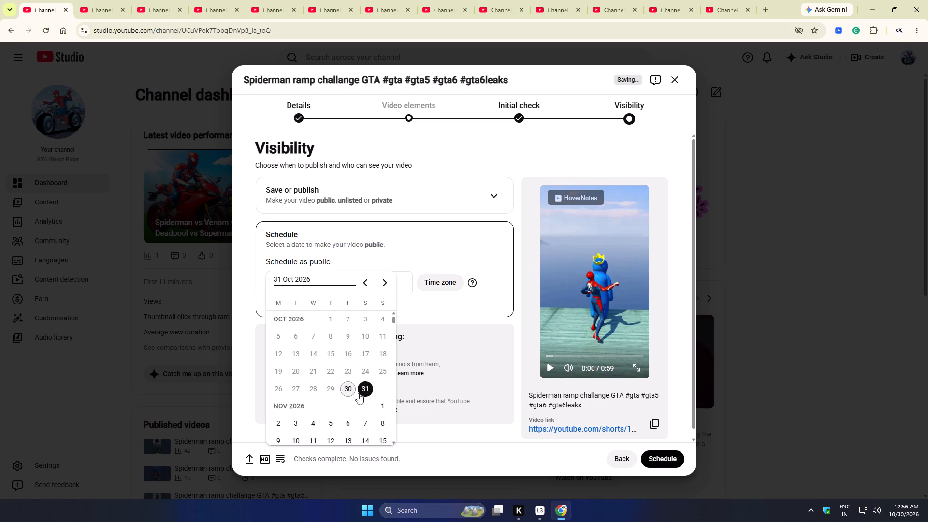
click(347, 390)
click(384, 284)
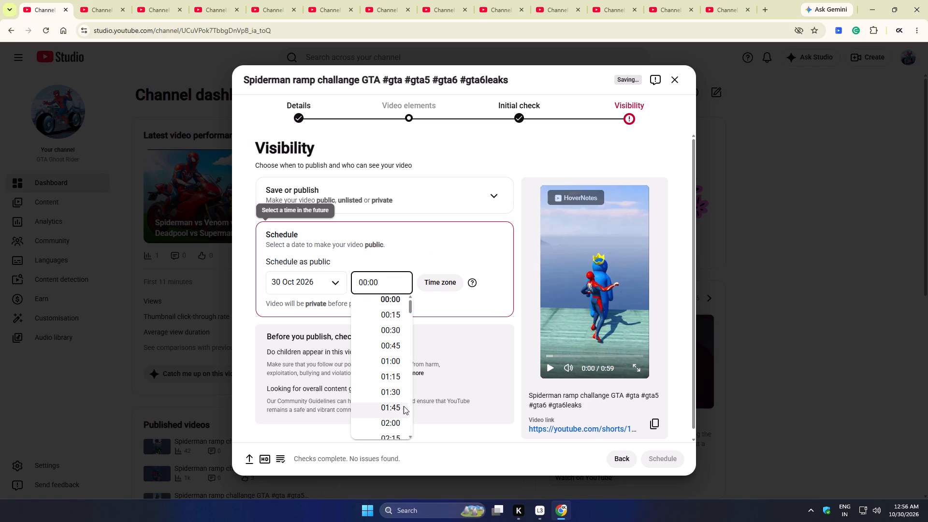
scroll(401, 407, down, 1)
click(395, 409)
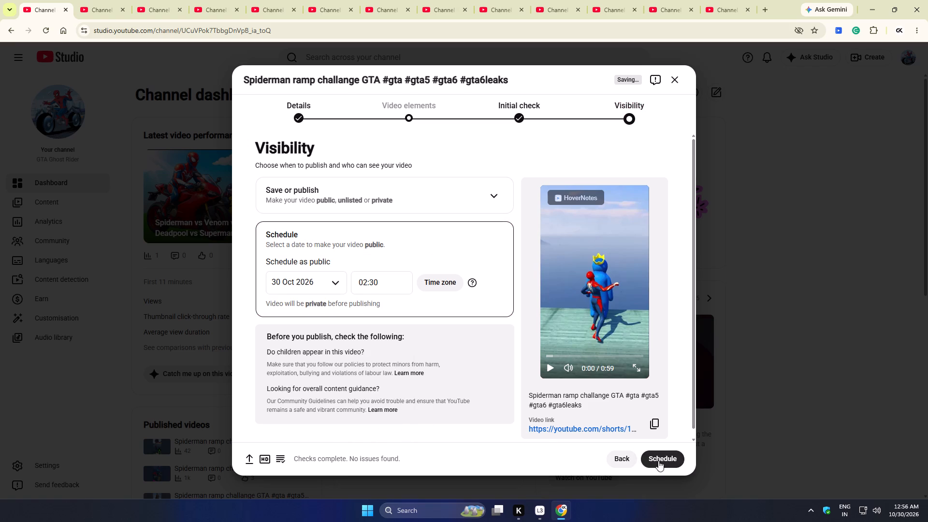
click(670, 457)
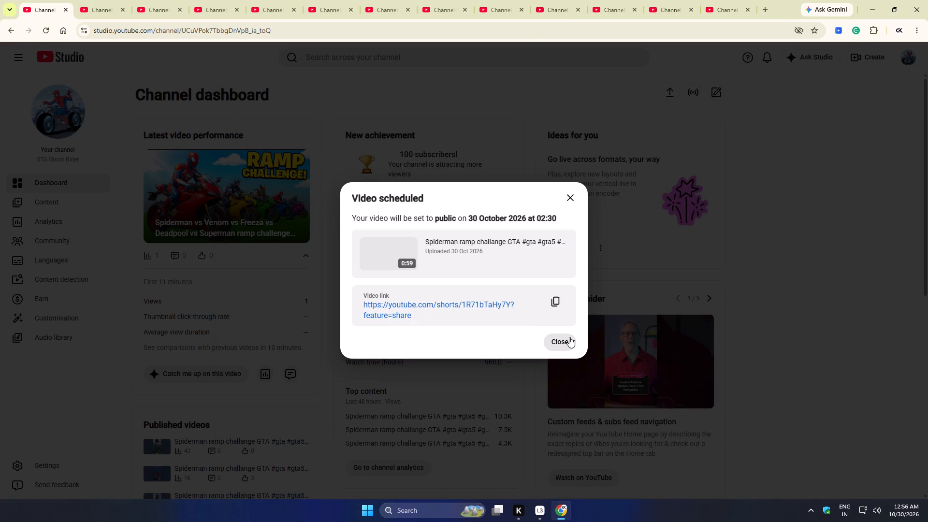
click(569, 337)
click(63, 12)
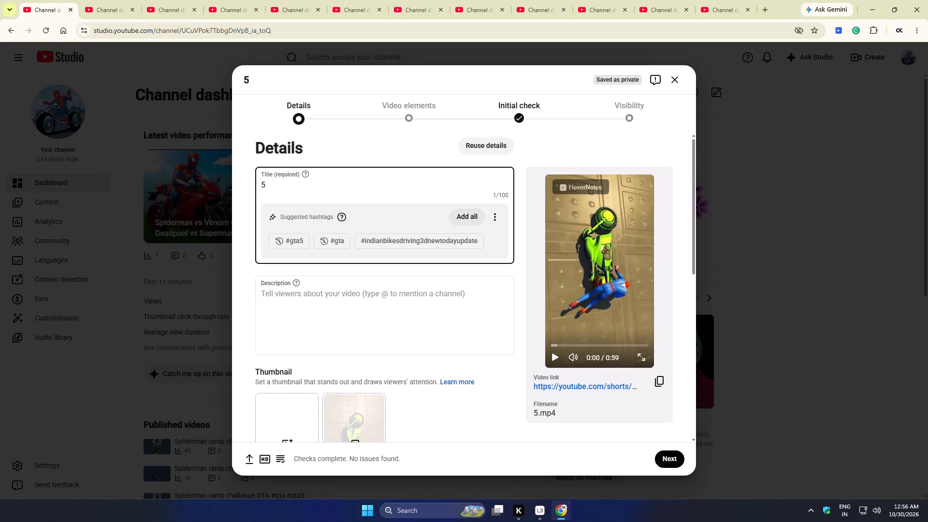
Set video 5's title and description to "Spiderman ramp challange GTA #gta #gta5 #gta6 #gta6leaks".
drag(272, 187, 255, 183)
key(ctrl+v)
click(546, 203)
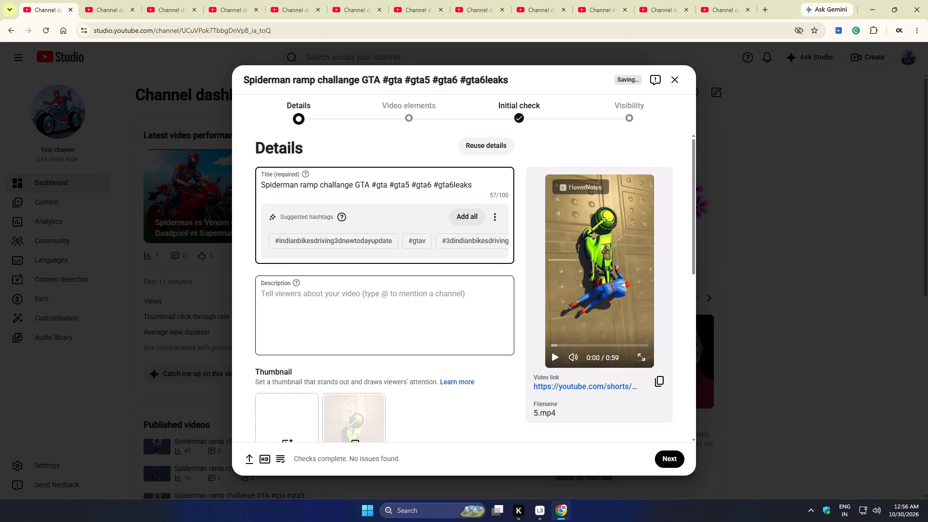
click(376, 320)
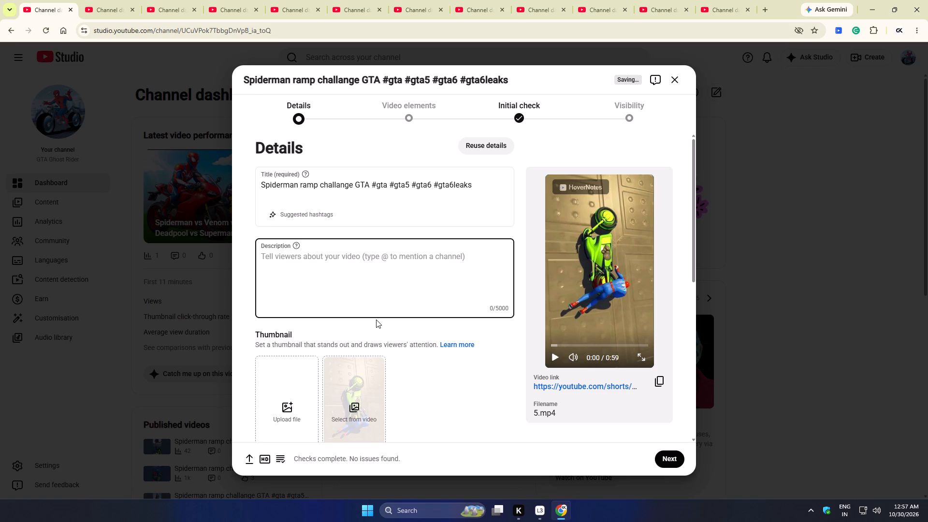
key(ctrl+v)
click(479, 277)
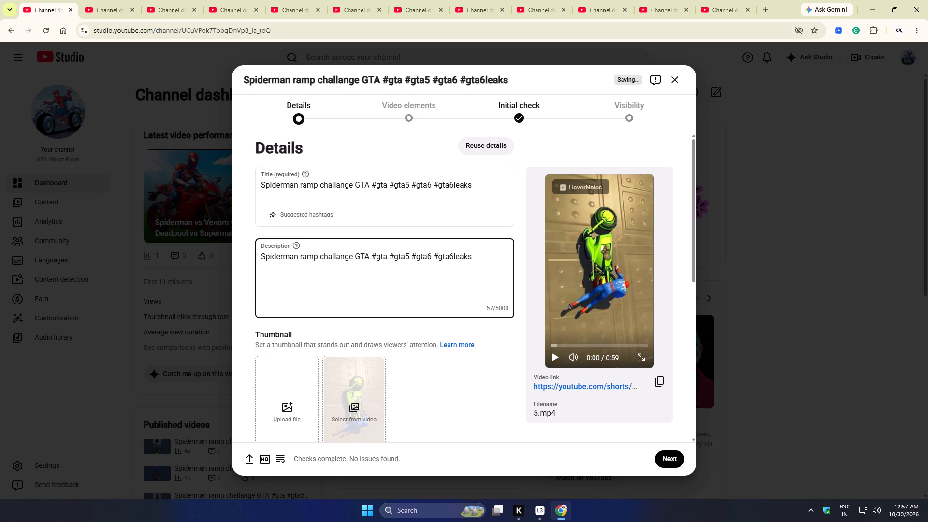
Schedule video 5 to go public on 30 Oct 2026 at 03:00.
click(664, 457)
click(664, 457)
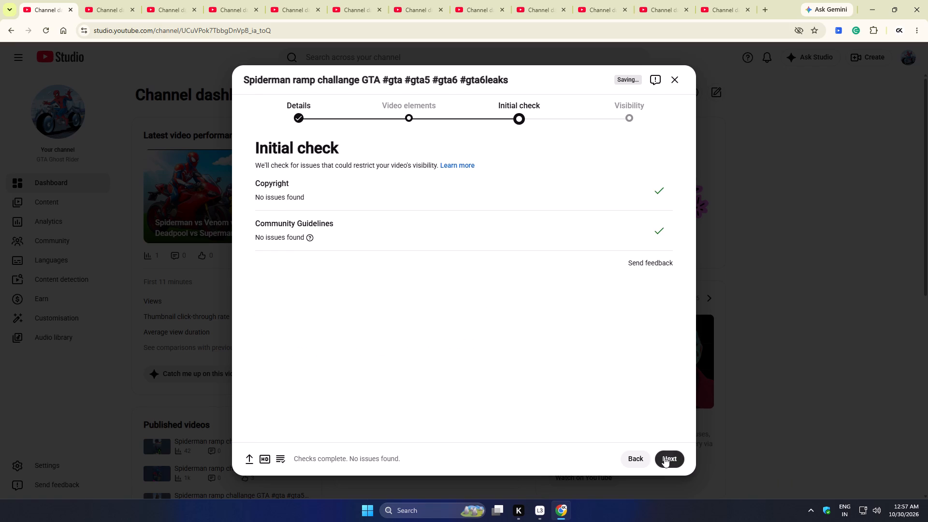
click(664, 457)
click(286, 275)
click(316, 326)
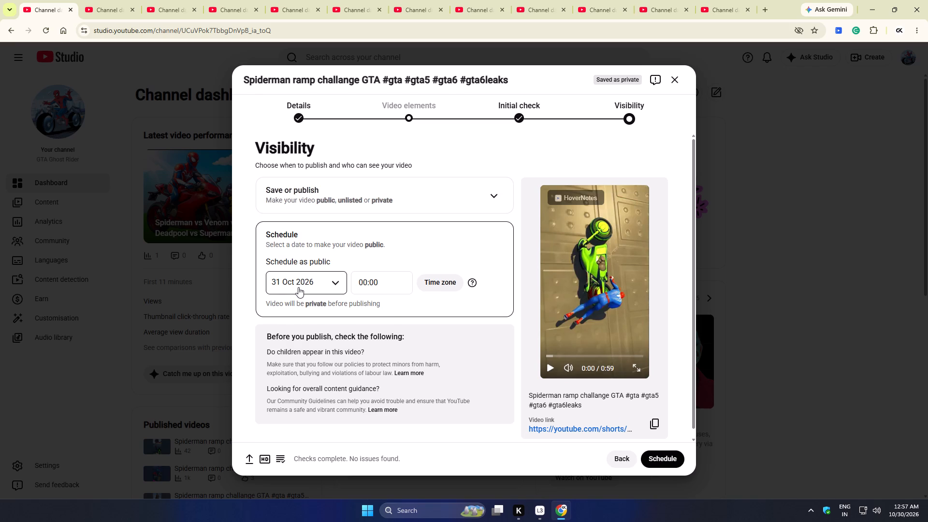
click(298, 287)
click(349, 388)
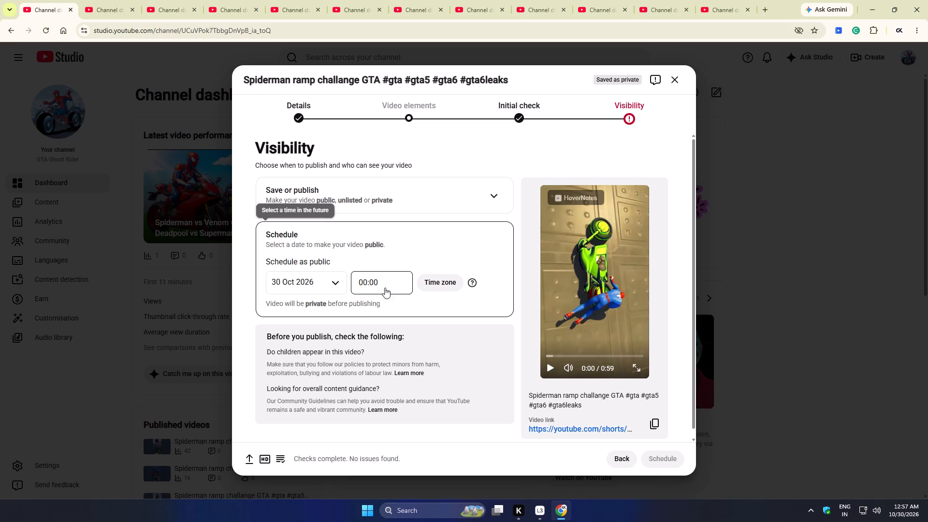
click(387, 281)
scroll(407, 378, down, 6)
scroll(401, 319, up, 3)
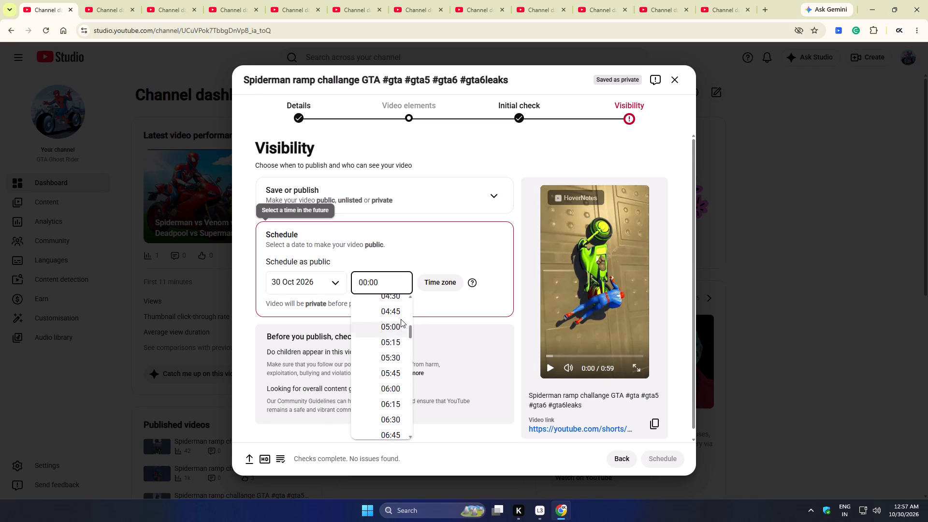
click(397, 344)
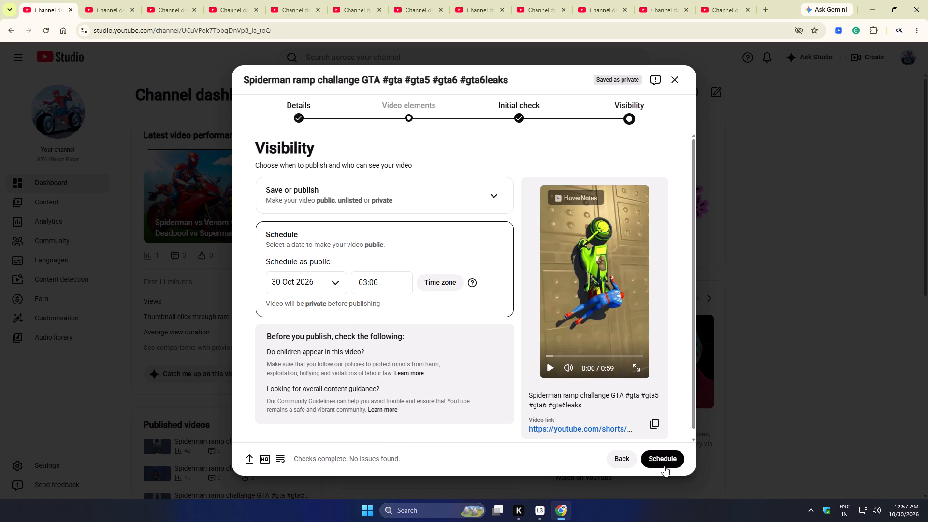
click(662, 460)
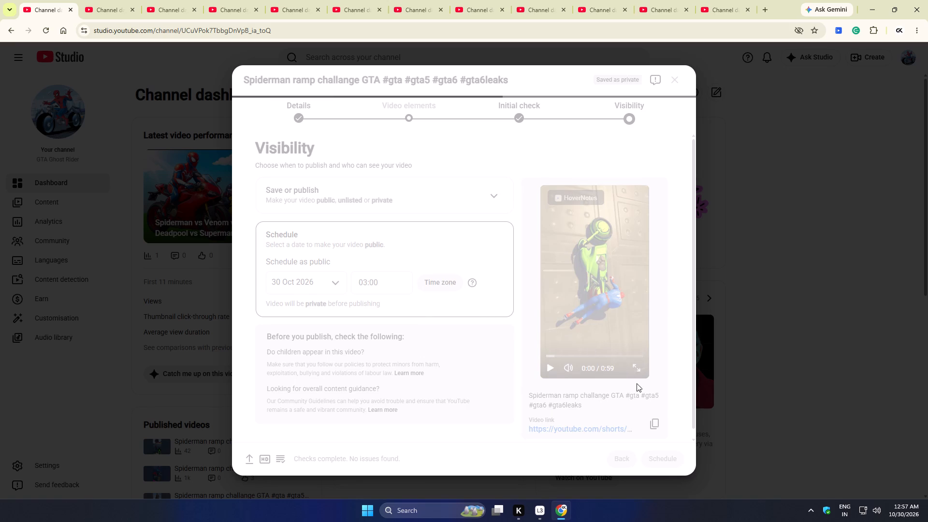
Dismiss video 5's scheduling confirmation and close its browser tab.
click(552, 335)
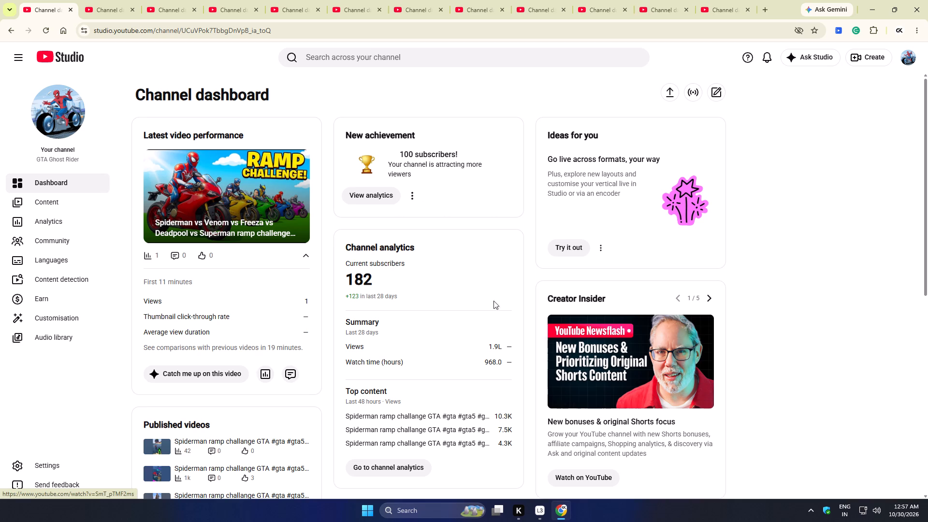
click(71, 12)
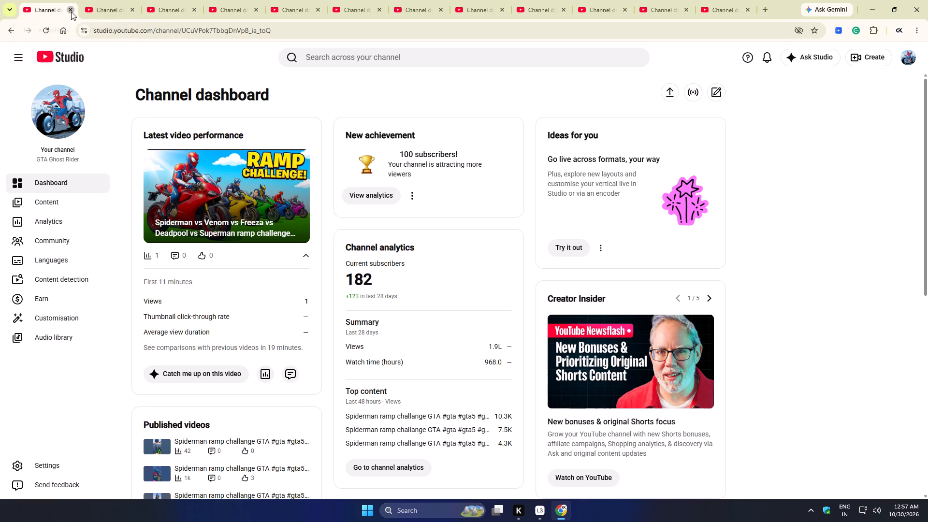
Set video 6's title and description to "Spiderman ramp challange GTA #gta #gta5 #gta6 #gta6leaks".
drag(278, 186, 232, 177)
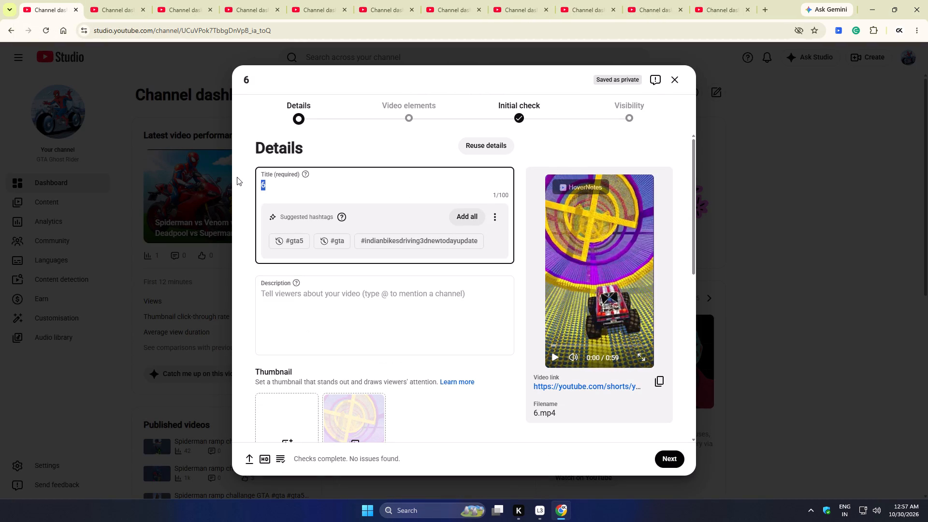
key(ctrl+v)
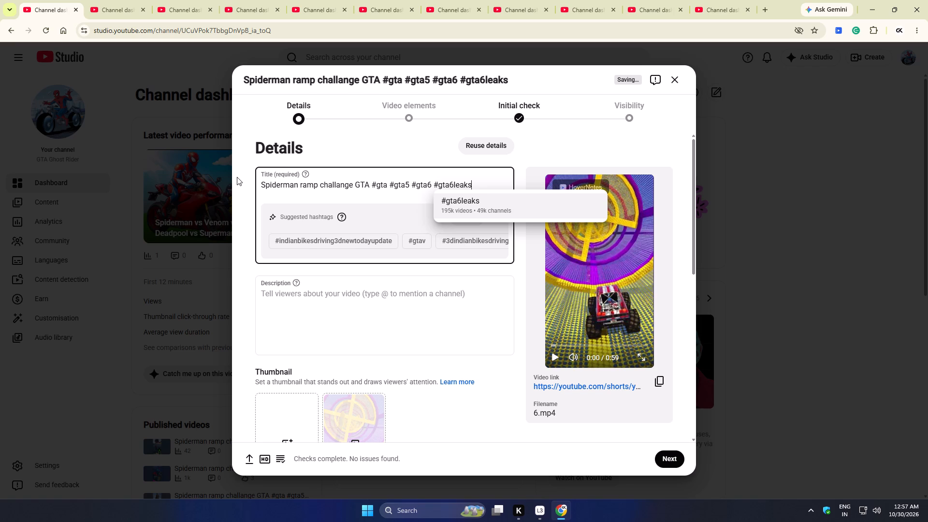
click(474, 202)
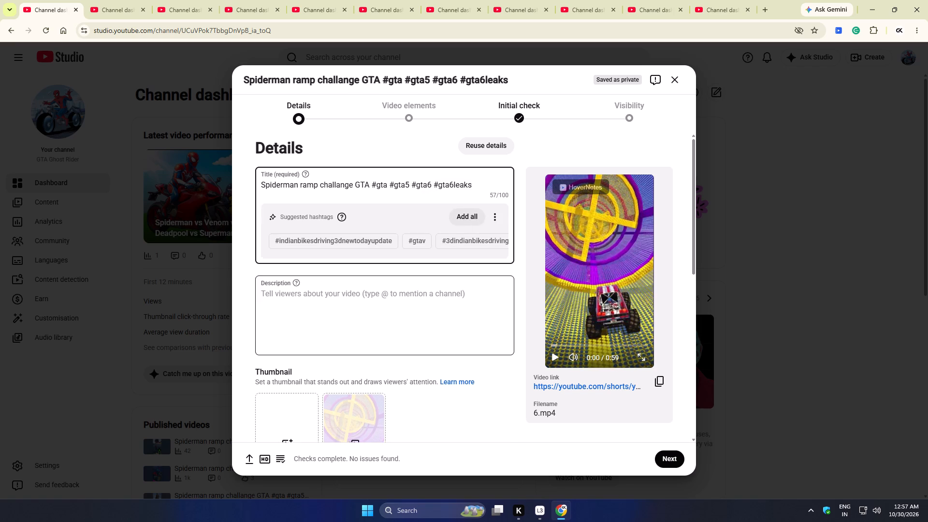
click(379, 305)
key(ctrl+v)
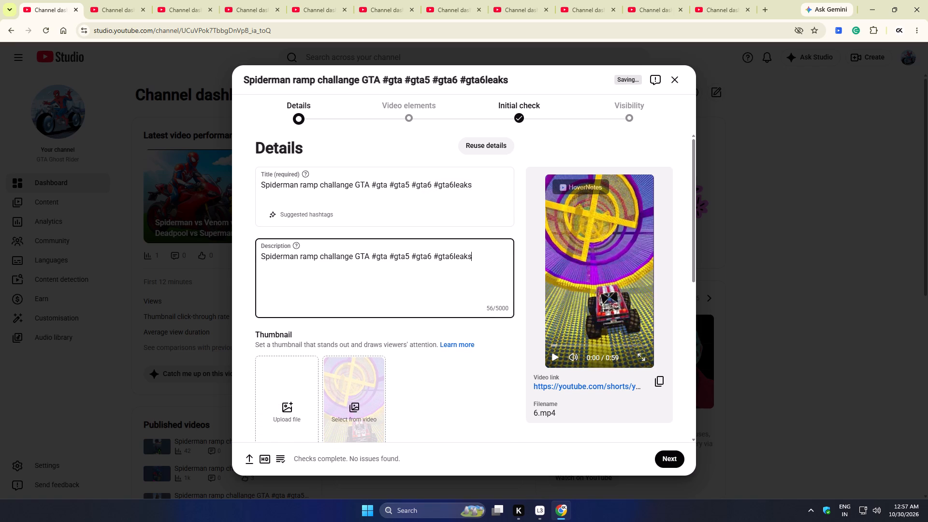
click(477, 279)
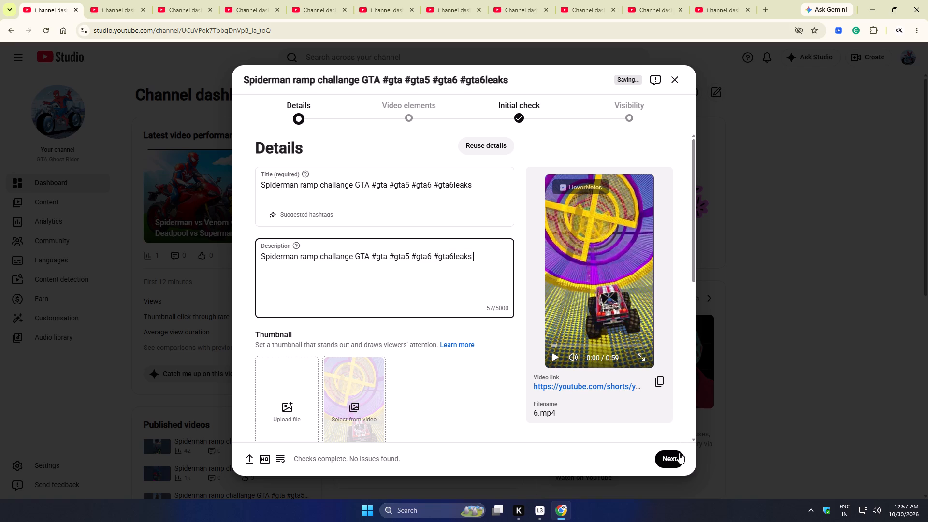
Schedule video 6 to go public on 30 Oct 2026 at 03:30 and close its browser tab.
click(673, 458)
double_click(673, 458)
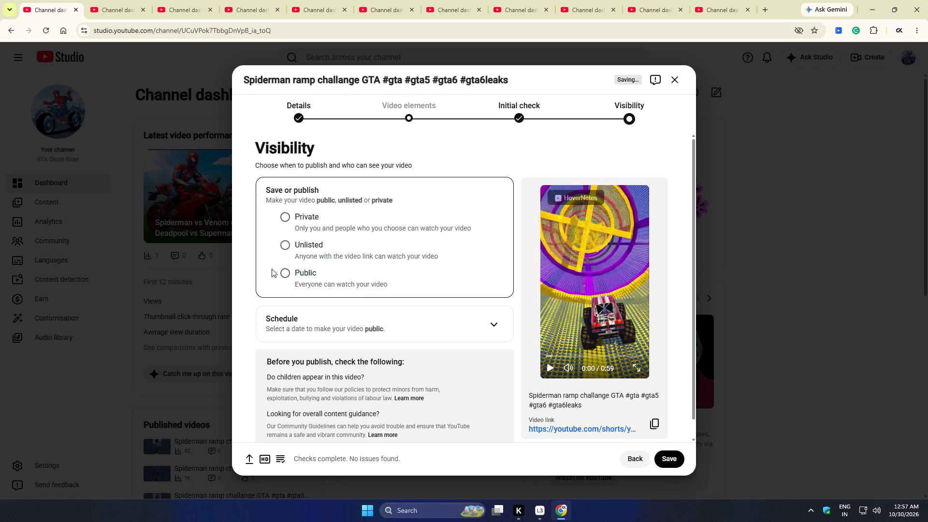
click(287, 273)
click(321, 313)
click(301, 275)
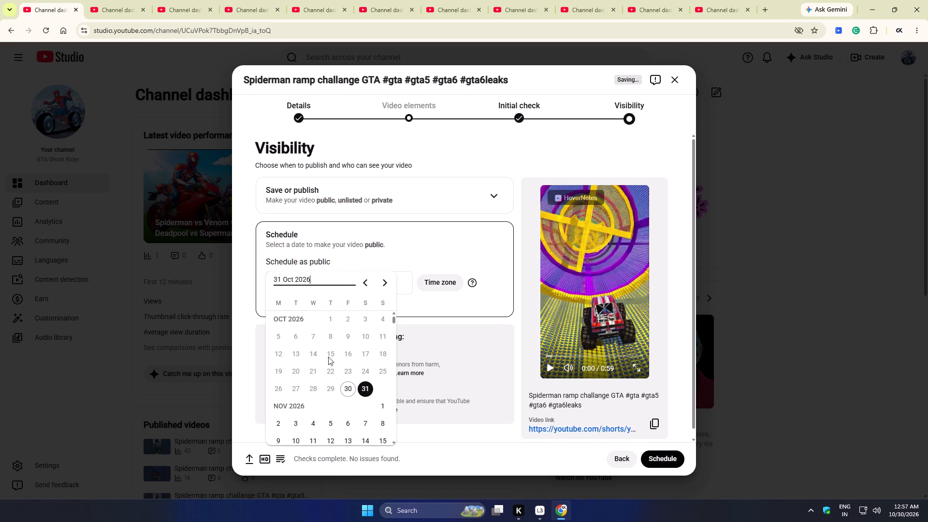
click(346, 384)
click(381, 289)
scroll(381, 371, down, 6)
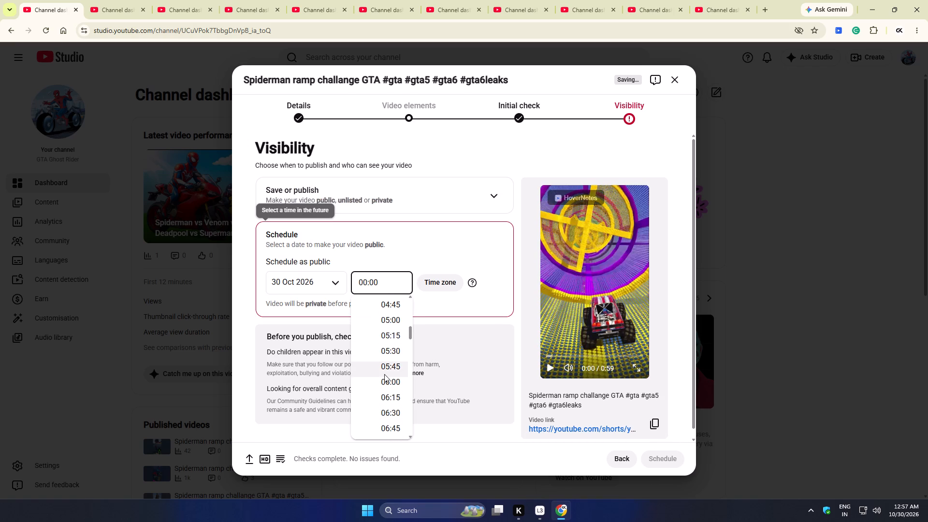
scroll(386, 338, up, 3)
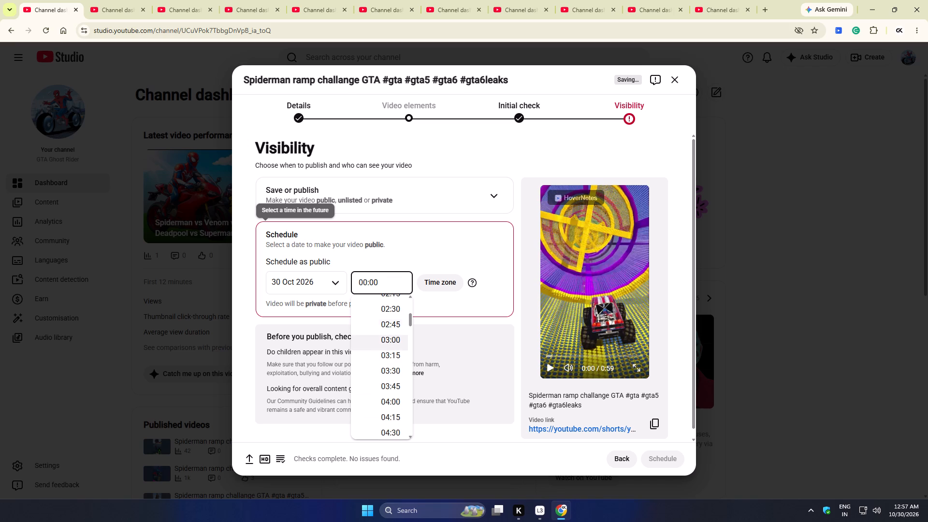
click(397, 373)
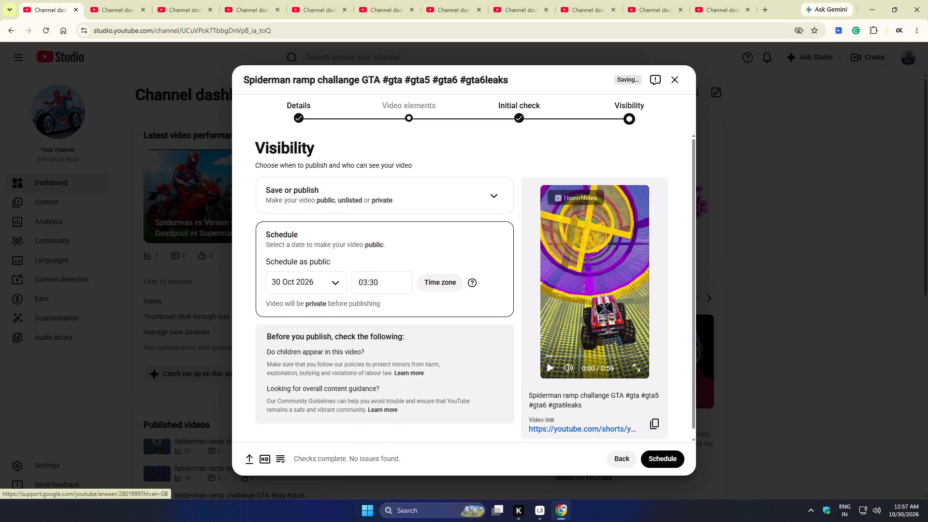
click(669, 459)
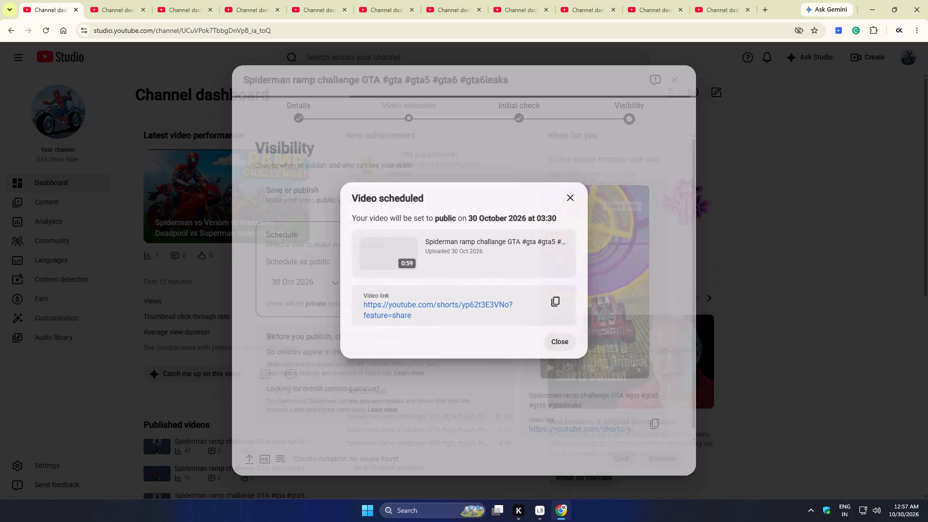
click(560, 341)
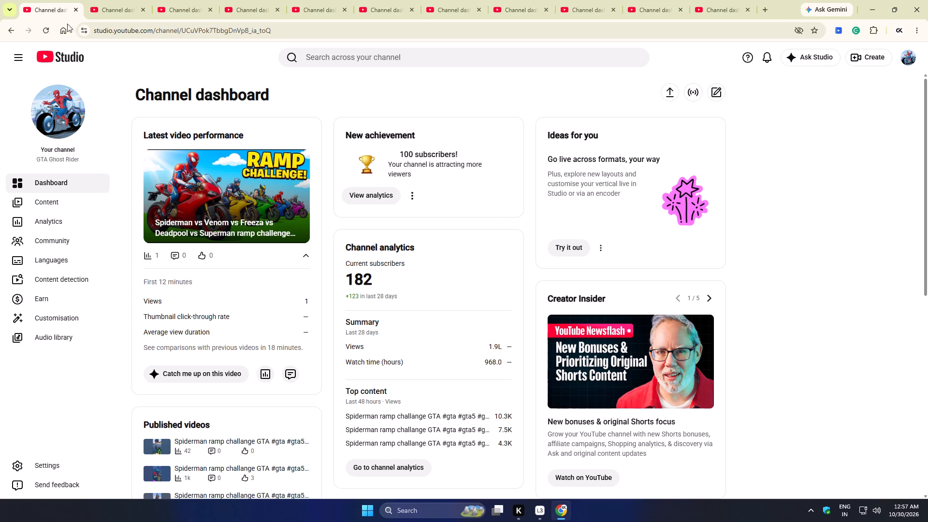
click(75, 12)
Set video 7's title and description to "Spiderman ramp challange GTA #gta #gta5 #gta6 #gta6leaks".
drag(274, 189, 248, 188)
key(ctrl+v)
click(493, 203)
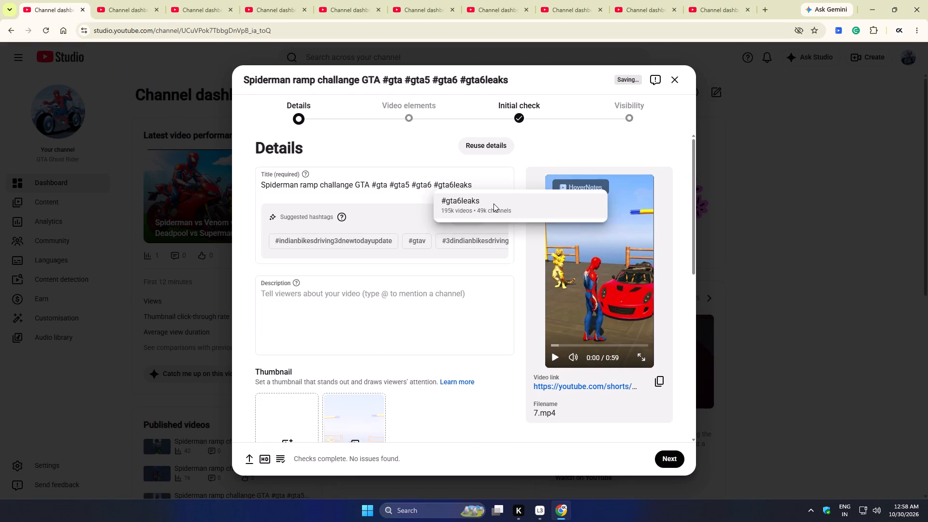
click(368, 291)
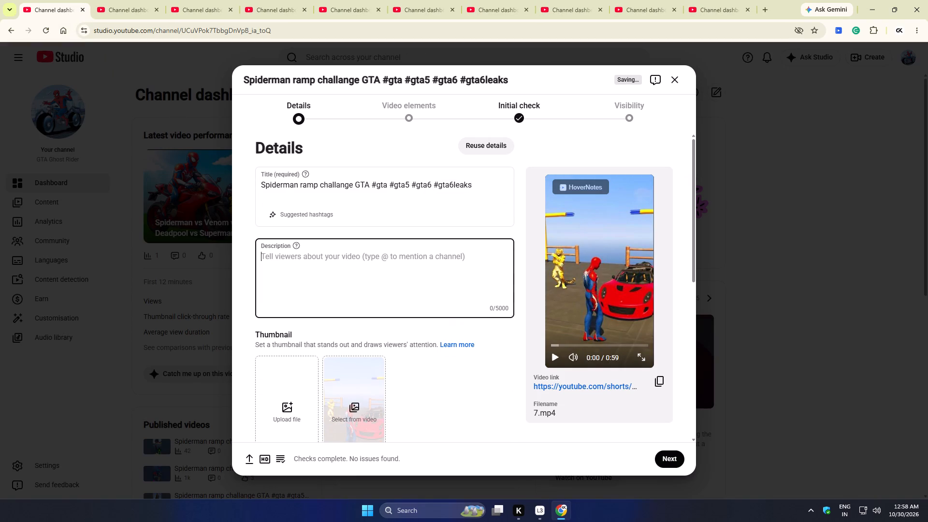
key(ctrl+v)
click(458, 282)
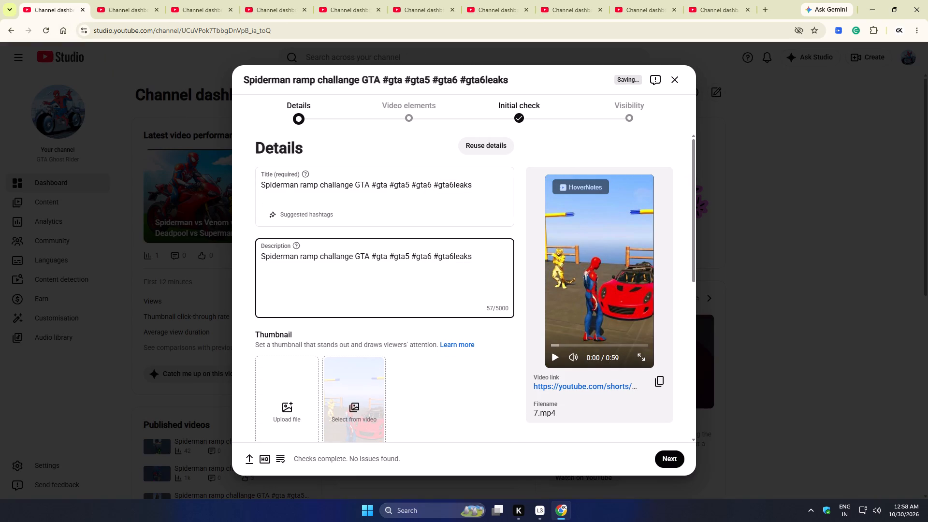
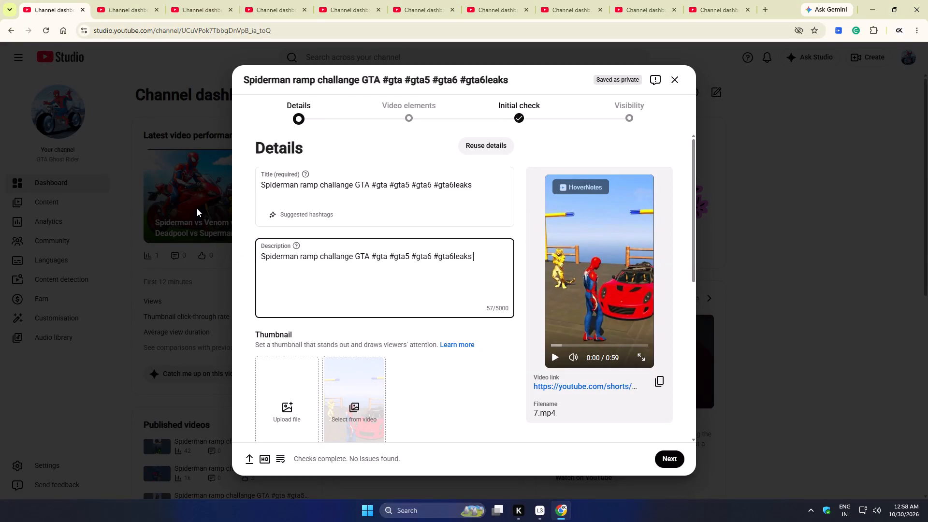
Check the scheduled Shorts in the channel content list and video 6's visibility details for its publish date and time.
click(131, 3)
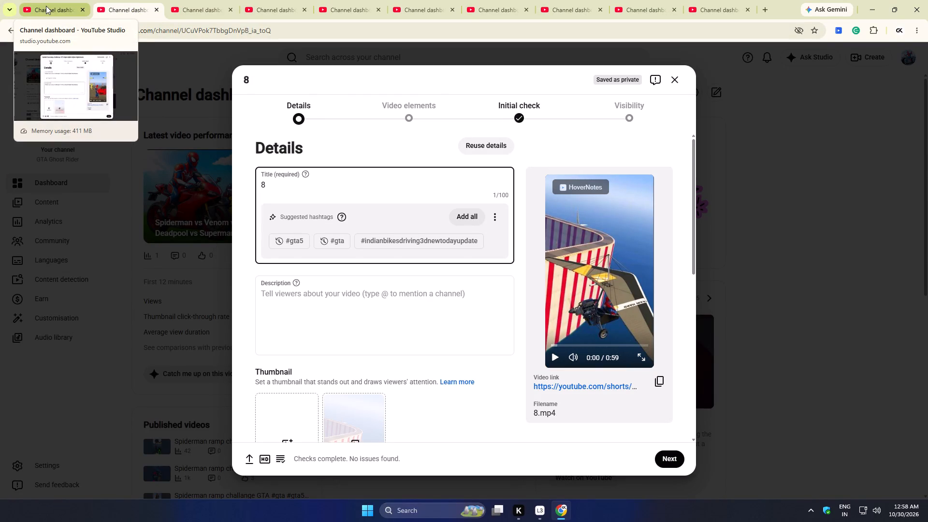
click(46, 6)
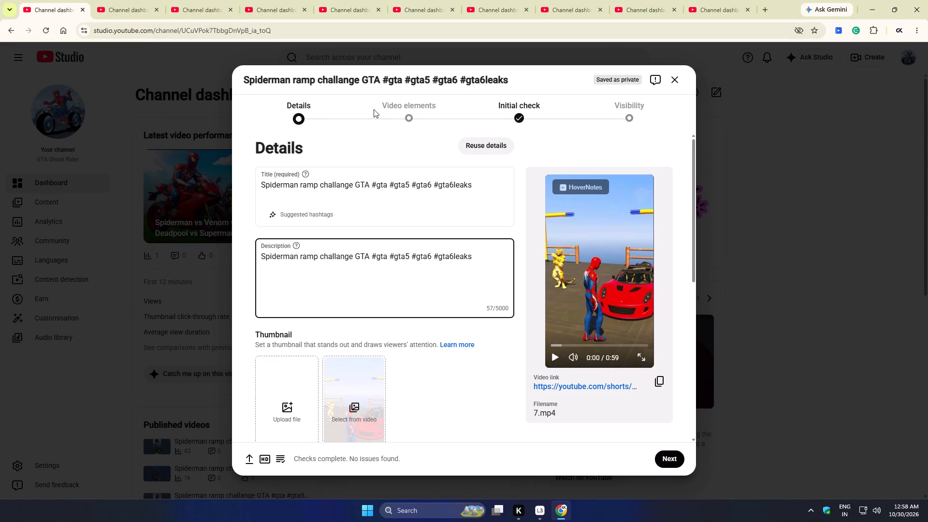
click(711, 10)
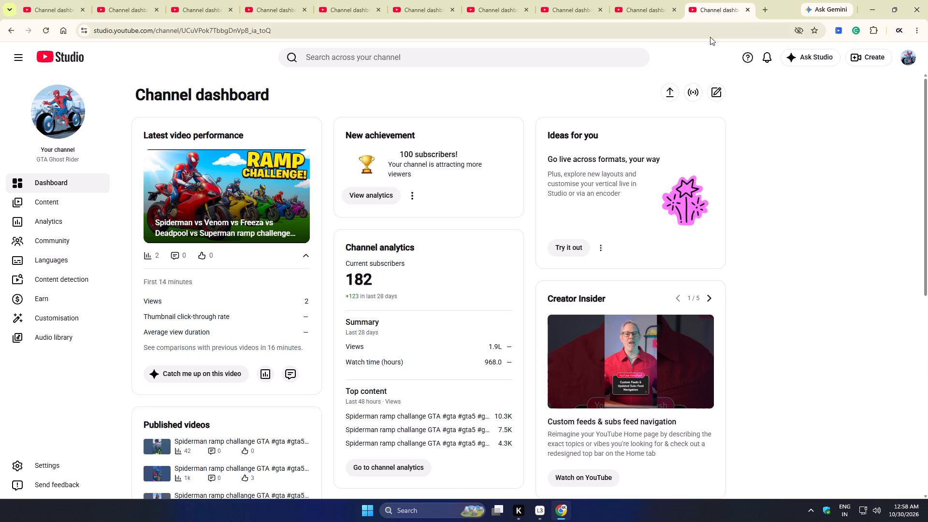
click(62, 210)
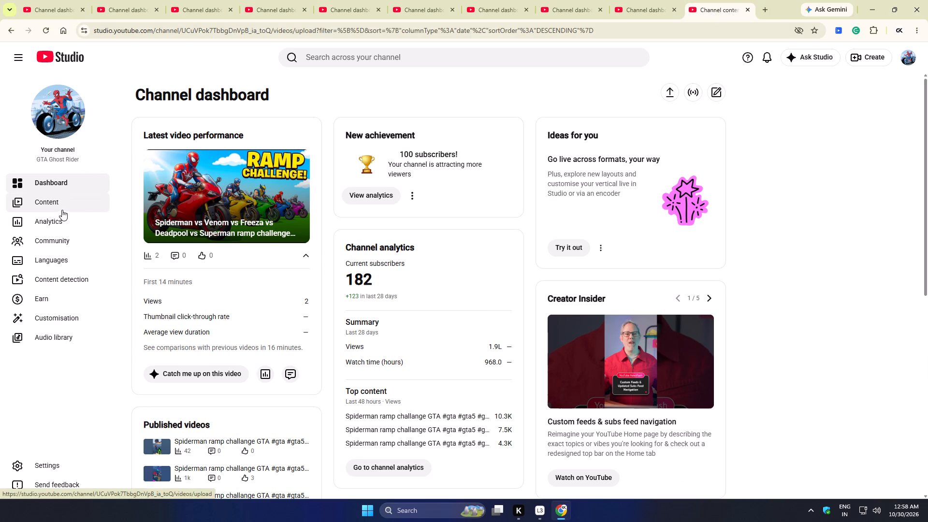
scroll(433, 254, down, 3)
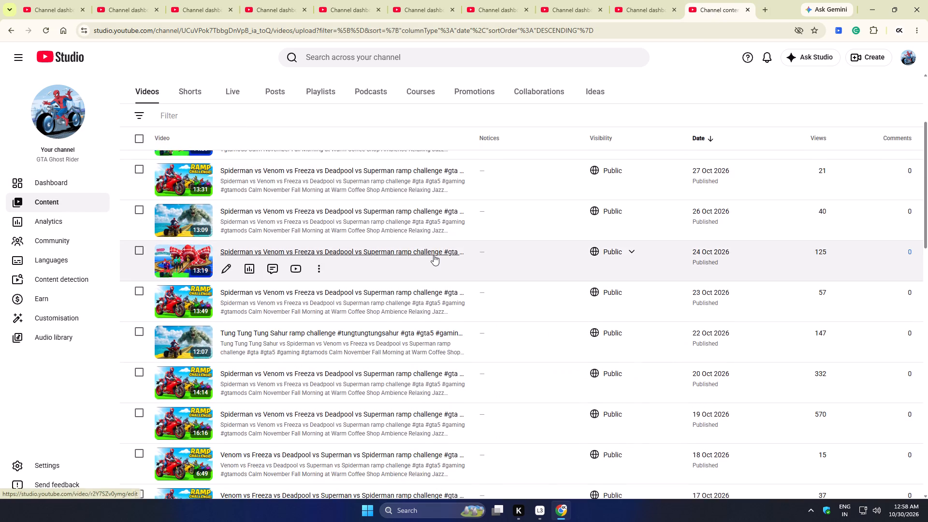
scroll(434, 255, up, 13)
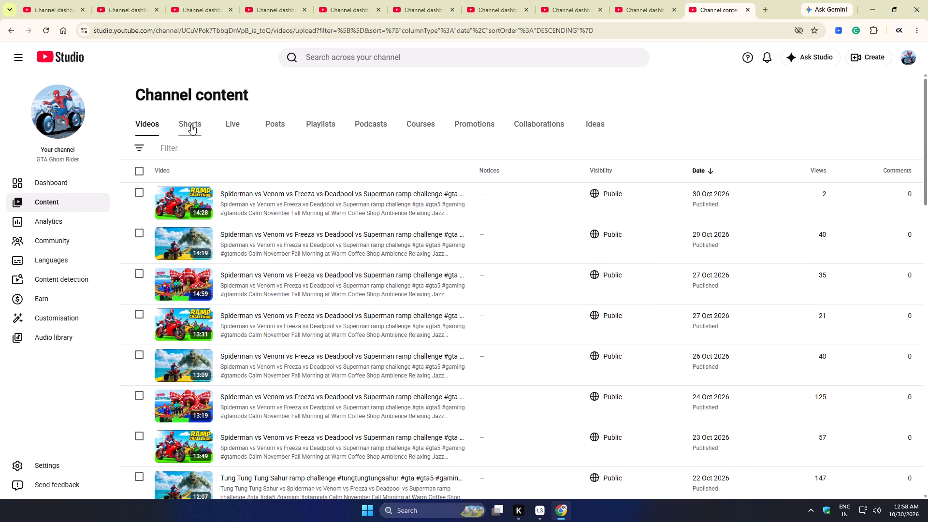
click(191, 124)
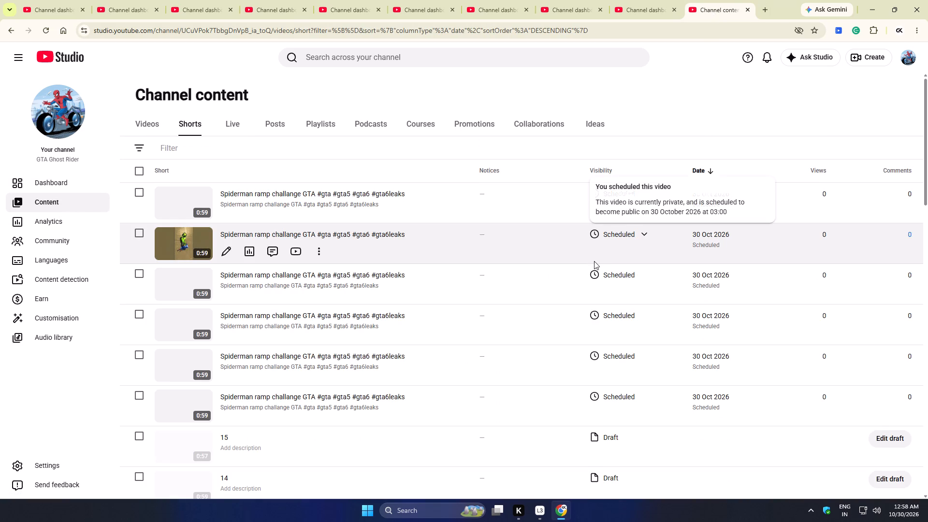
scroll(601, 268, down, 3)
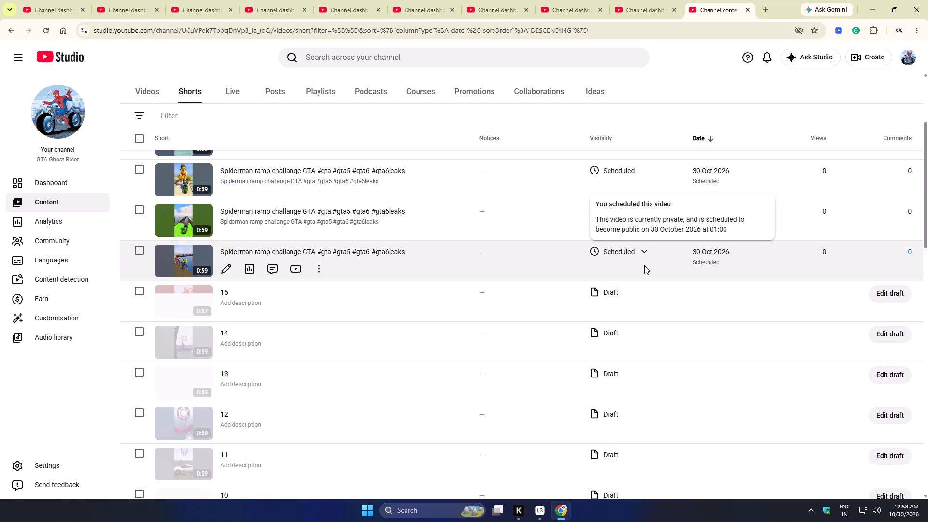
scroll(570, 270, up, 4)
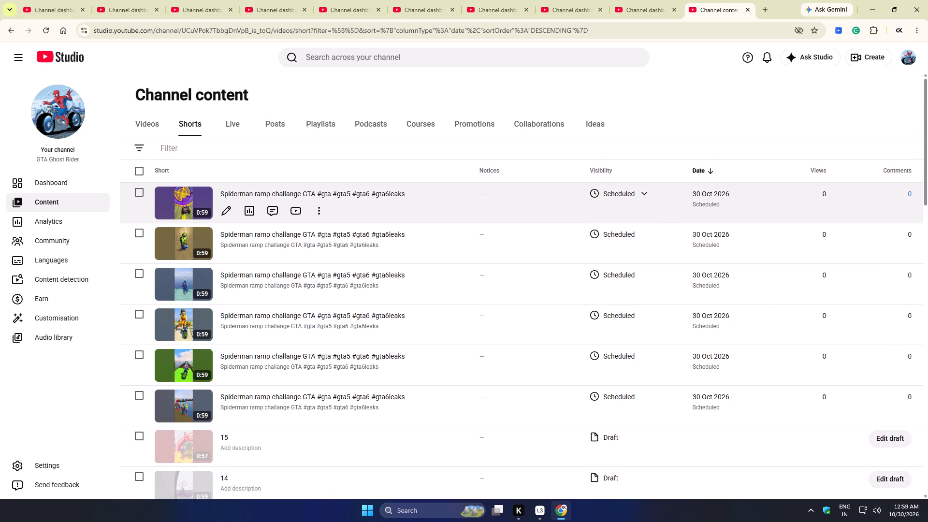
click(230, 215)
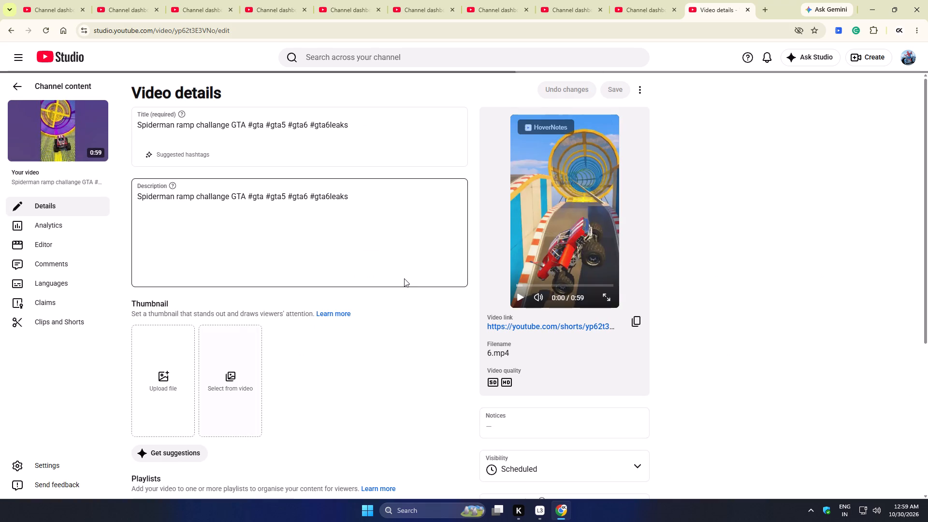
scroll(404, 278, down, 12)
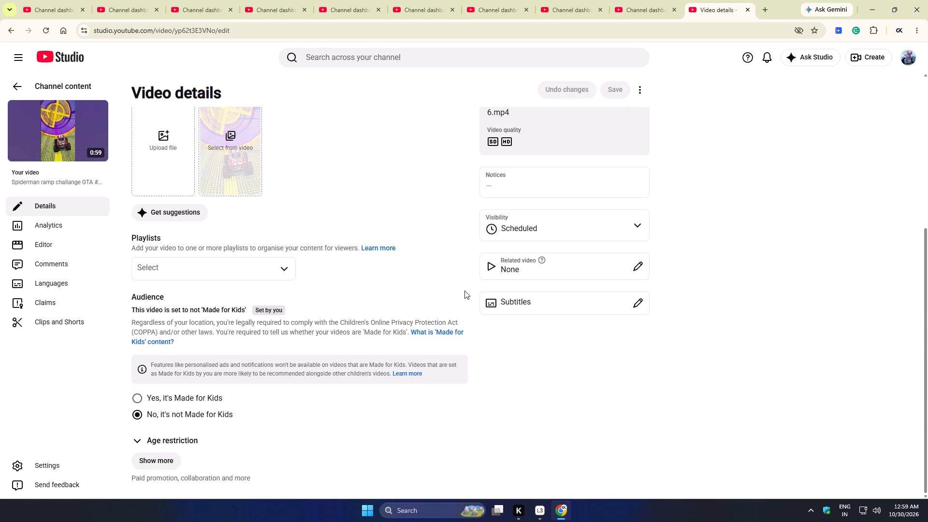
click(605, 232)
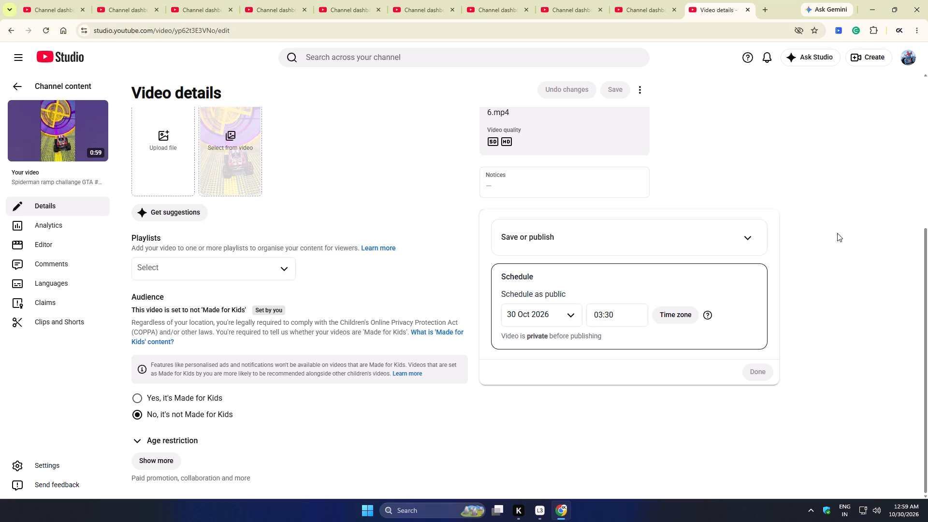
click(11, 33)
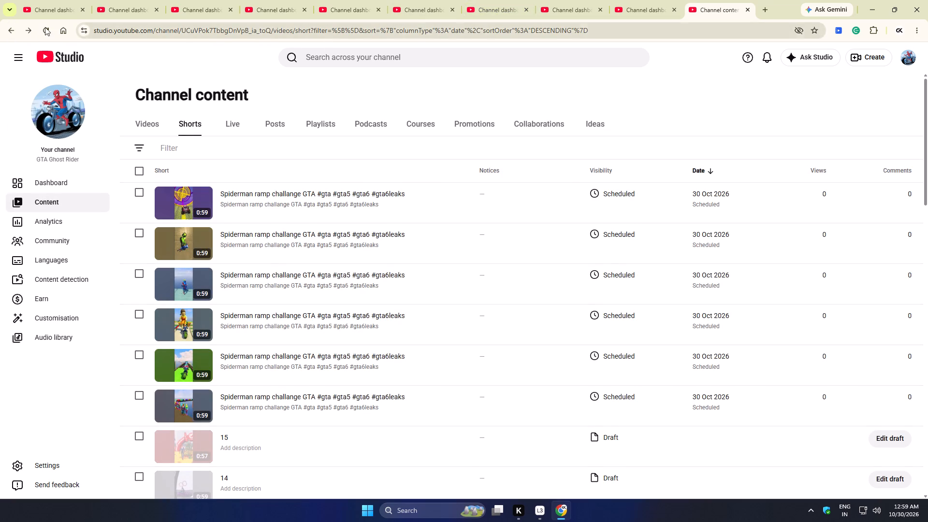
Schedule video 7 to go public on 30 Oct 2026 at 04:00 and close its browser tab.
click(37, 13)
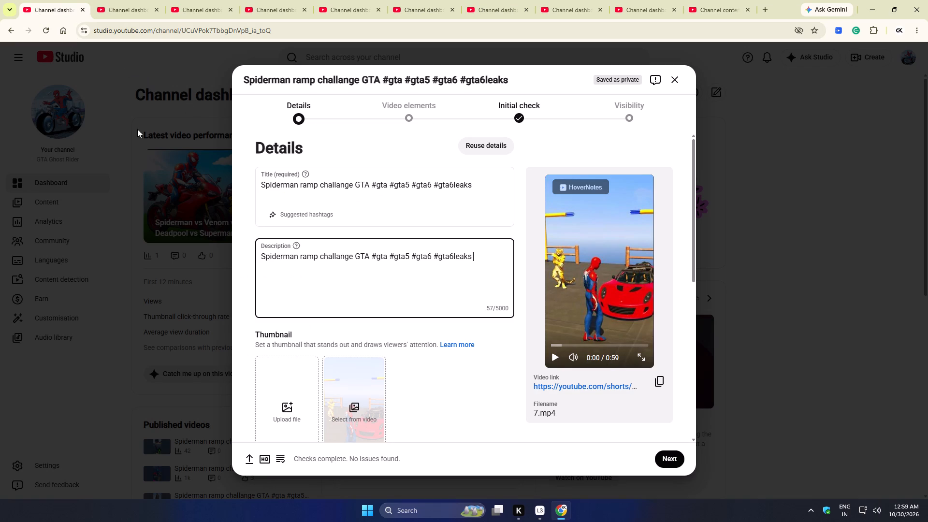
click(121, 14)
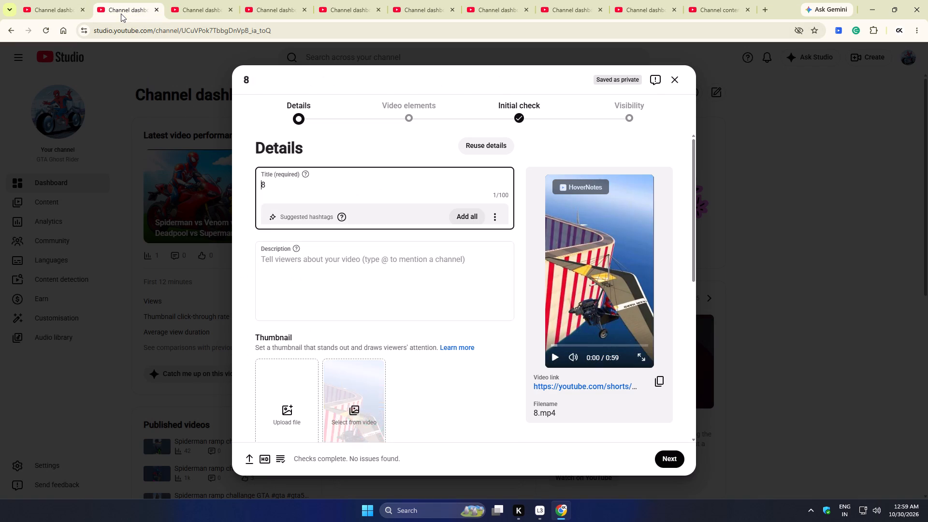
click(41, 7)
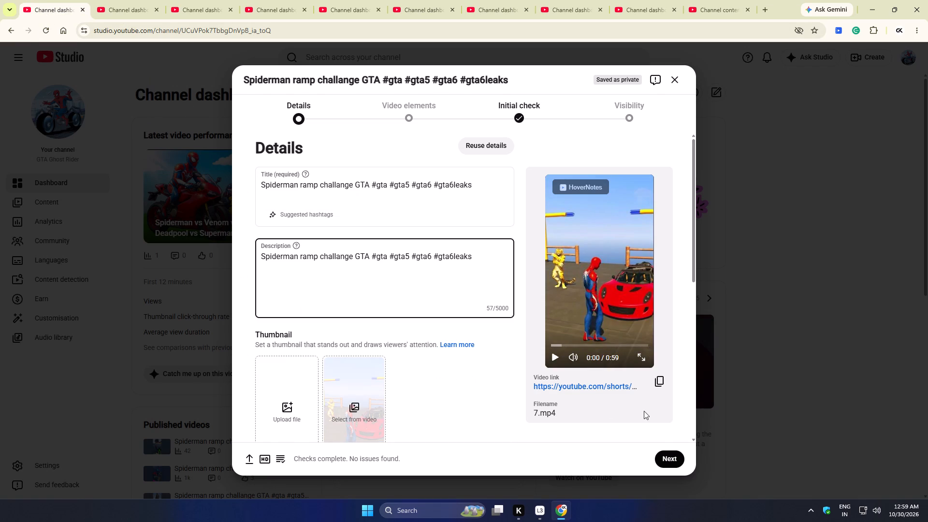
click(675, 457)
double_click(675, 457)
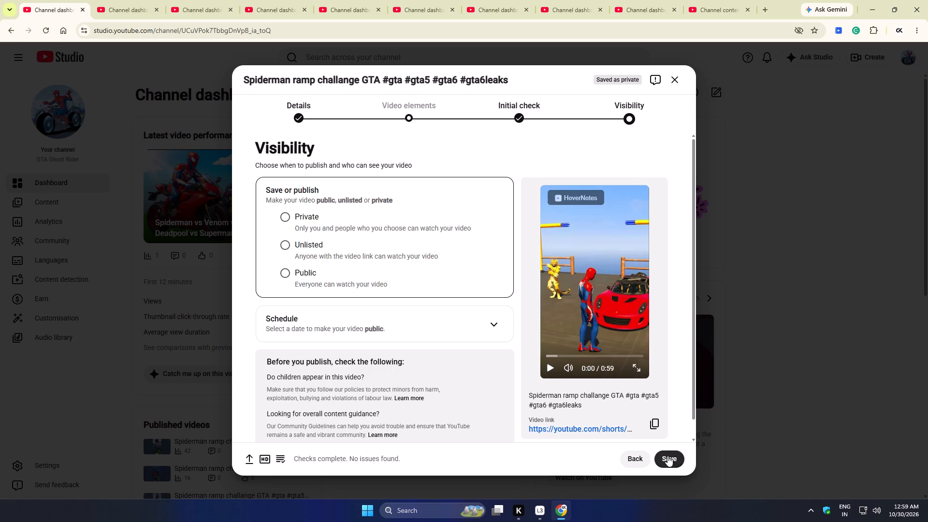
click(281, 273)
click(314, 322)
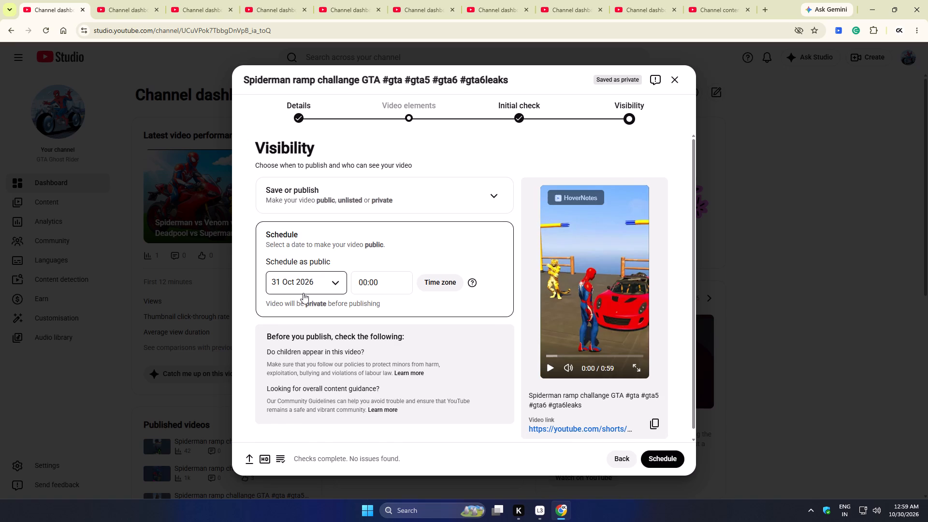
click(303, 293)
click(347, 391)
click(379, 286)
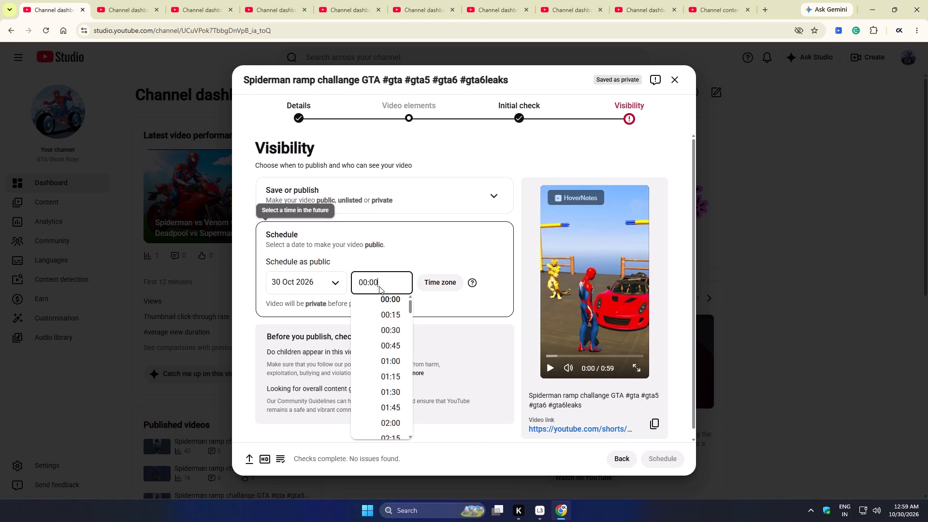
scroll(393, 348, down, 8)
scroll(391, 351, up, 2)
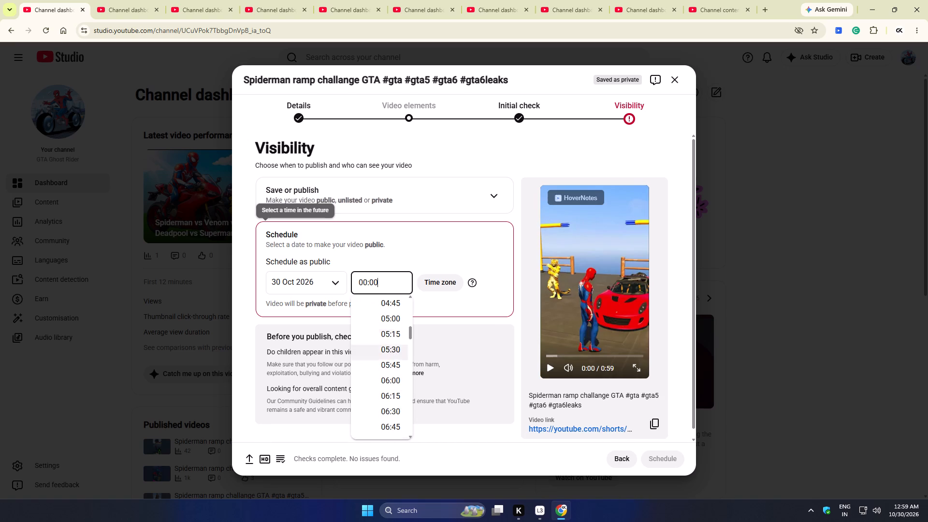
scroll(389, 333, up, 1)
click(393, 307)
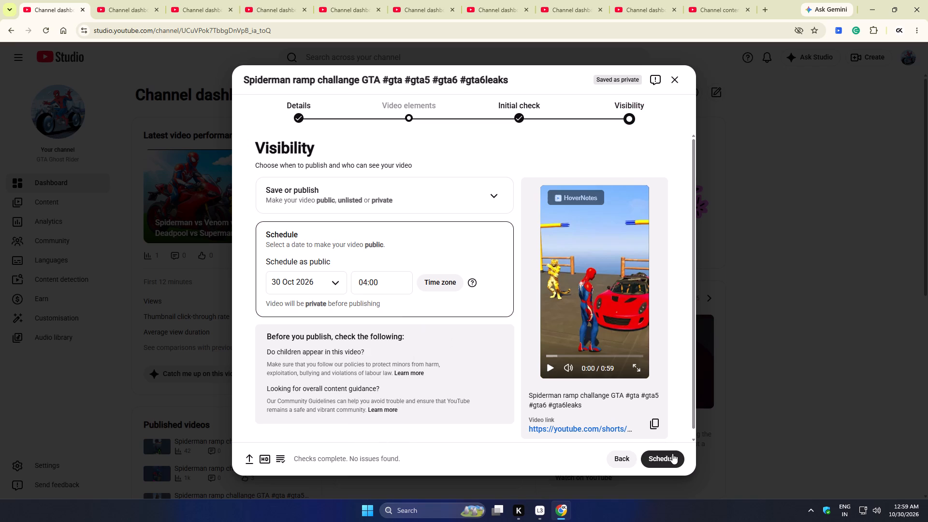
click(672, 453)
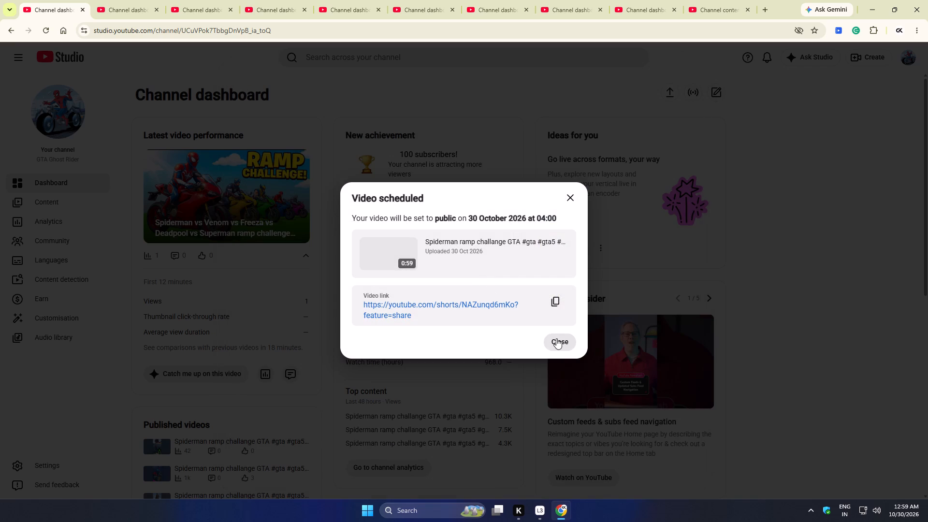
click(556, 338)
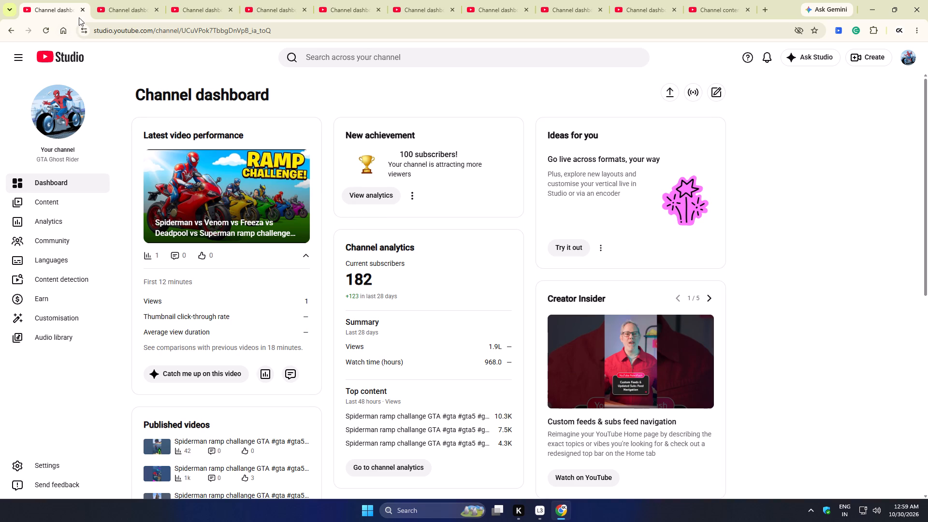
click(83, 13)
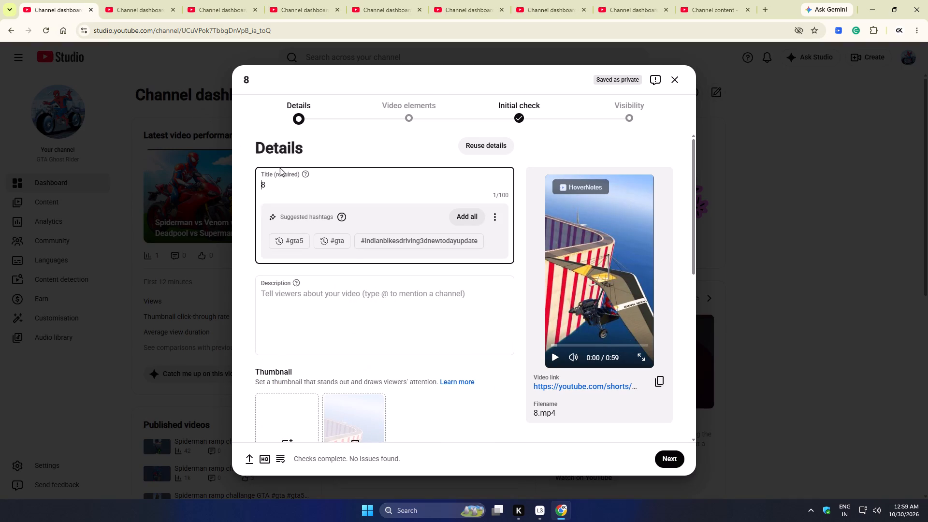
Set video 8's title and description to "Spiderman ramp challange GTA #gta #gta5 #gta6 #gta6leaks".
drag(288, 188, 243, 188)
key(ctrl+v)
click(476, 214)
click(361, 290)
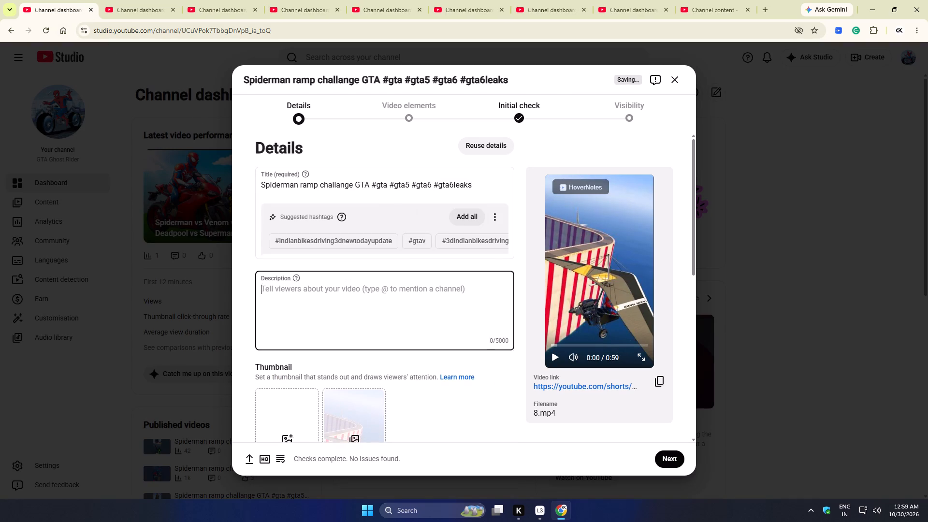
key(ctrl+v)
click(509, 290)
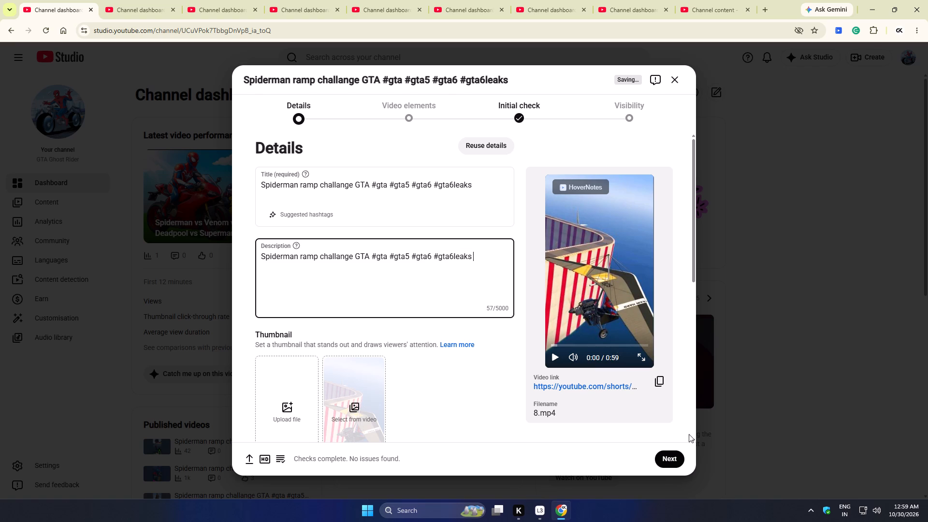
Schedule video 8 to go public on 30 Oct 2026 at 04:30.
double_click(669, 457)
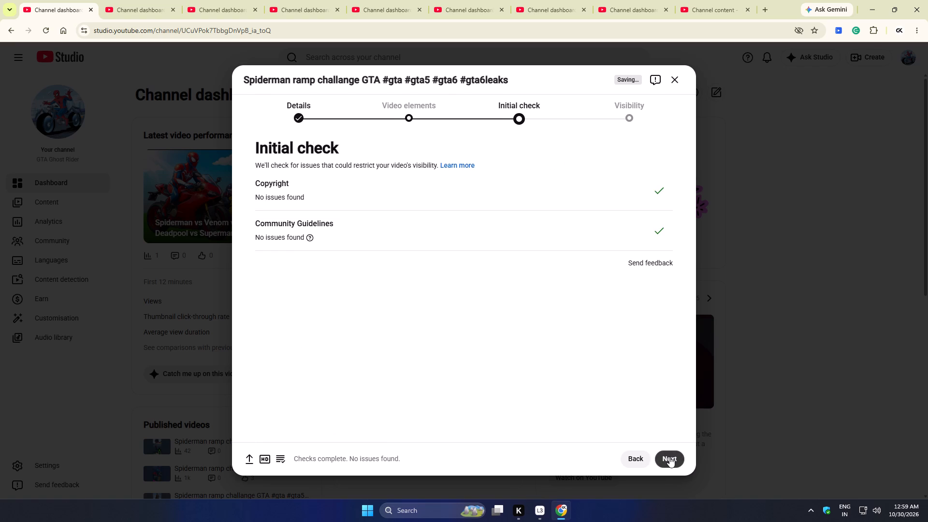
click(669, 457)
click(284, 274)
click(307, 314)
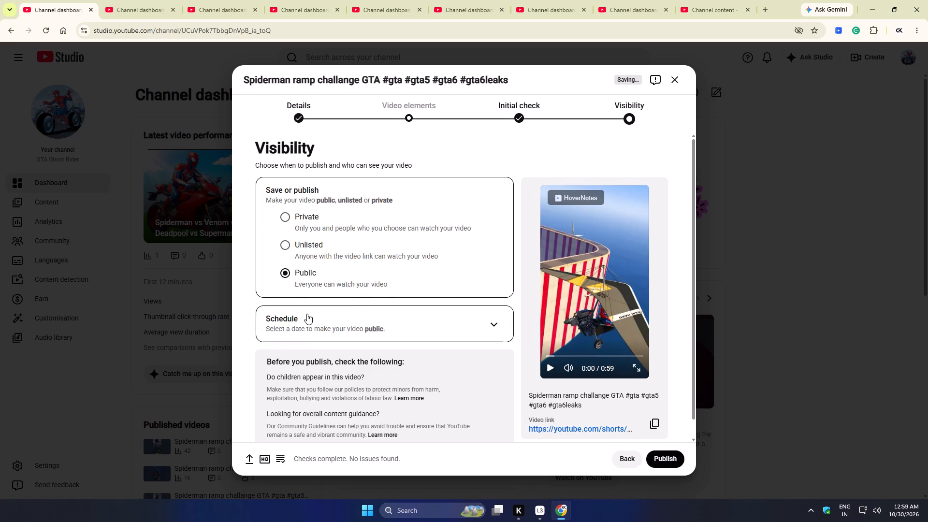
click(312, 290)
click(344, 386)
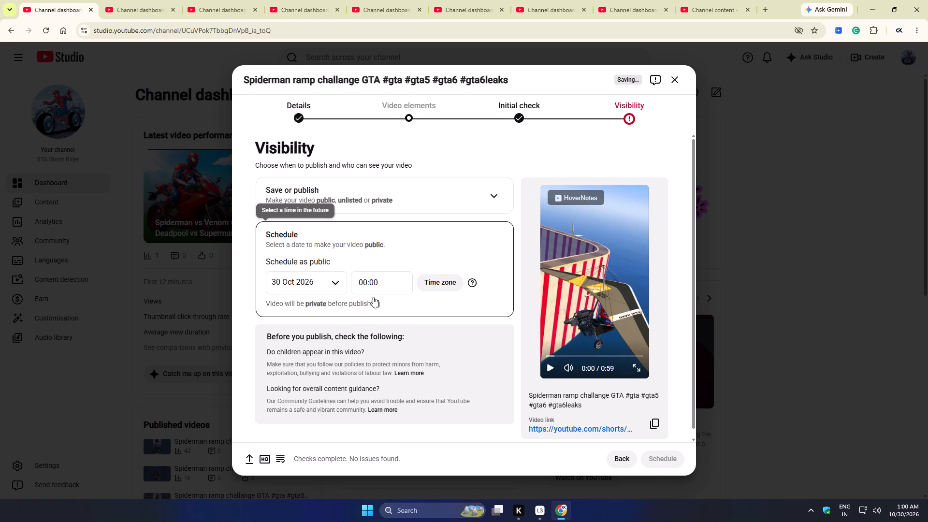
click(321, 277)
click(361, 389)
click(328, 285)
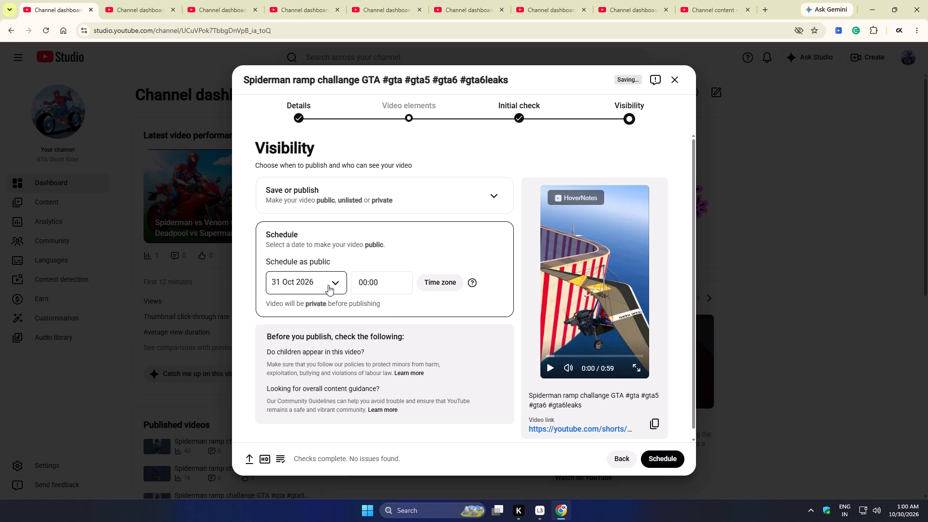
click(348, 390)
click(384, 285)
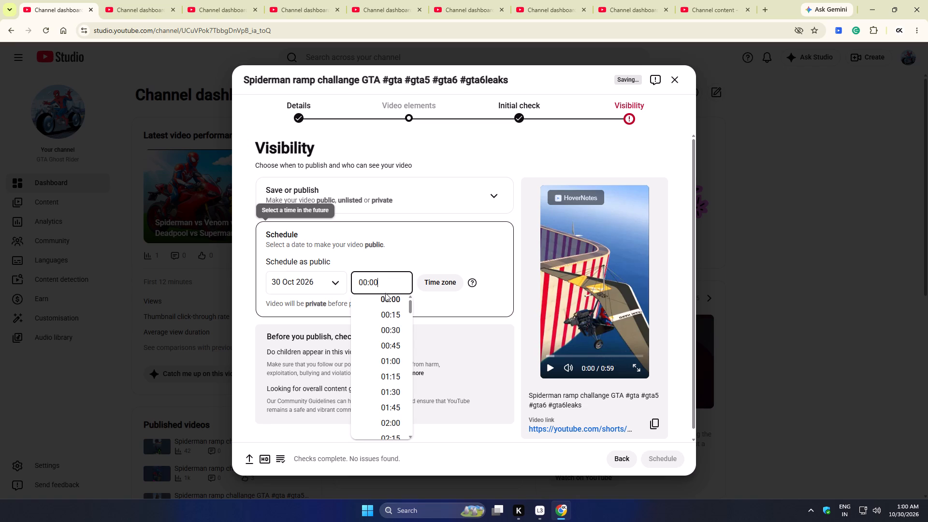
scroll(387, 309, down, 7)
scroll(392, 301, up, 2)
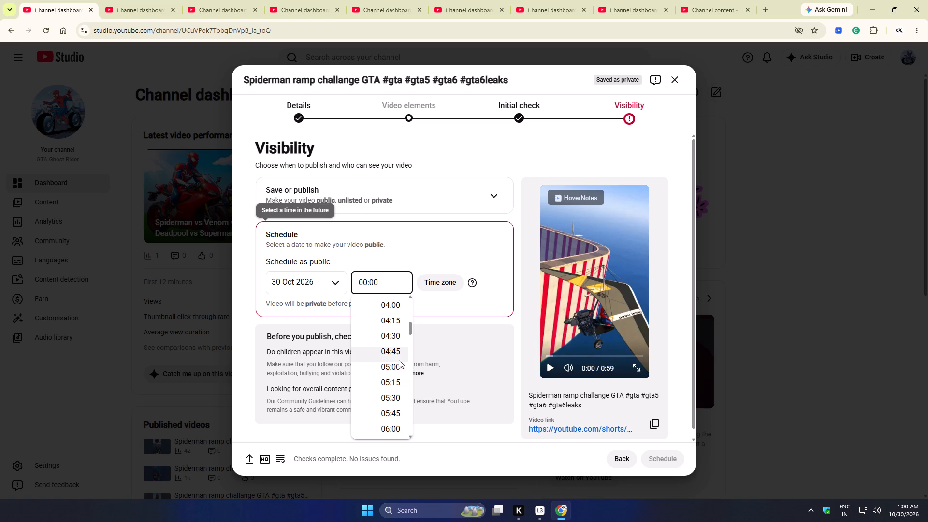
click(390, 338)
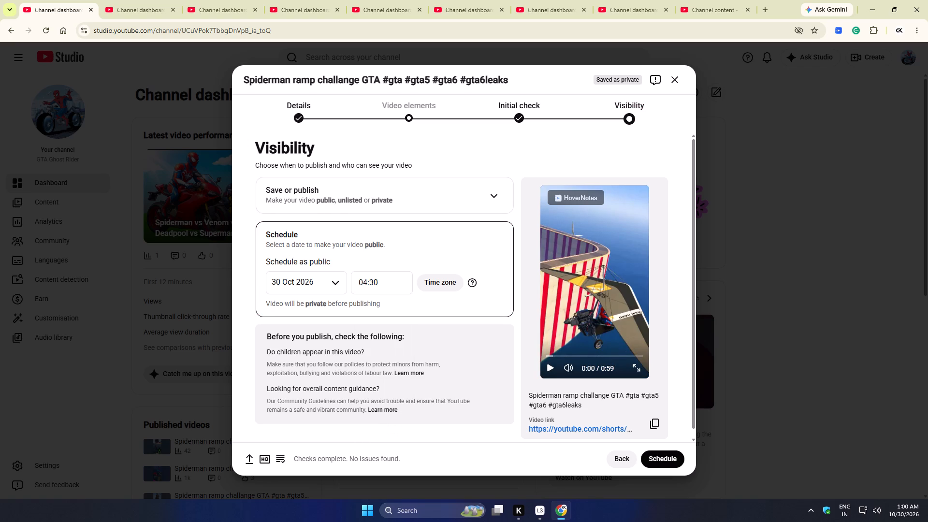
click(660, 457)
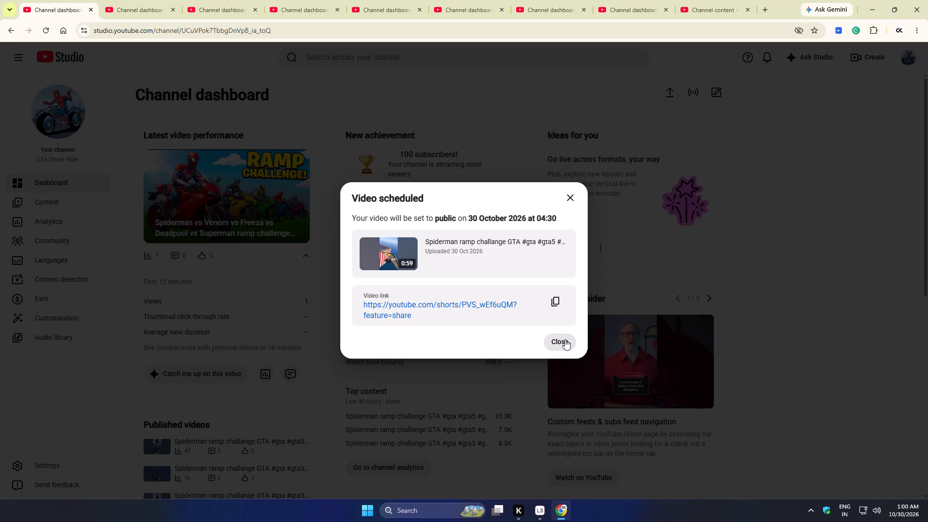
Dismiss video 8's scheduling confirmation and close its browser tab.
click(565, 339)
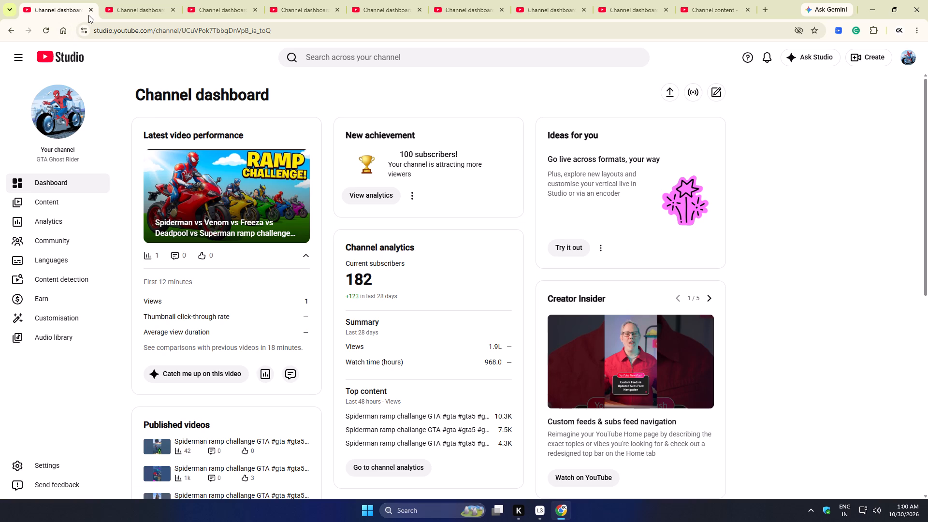
click(90, 11)
Set video 9's title and description to "Spiderman ramp challange GTA #gta #gta5 #gta6 #gta6leaks".
drag(270, 183, 246, 183)
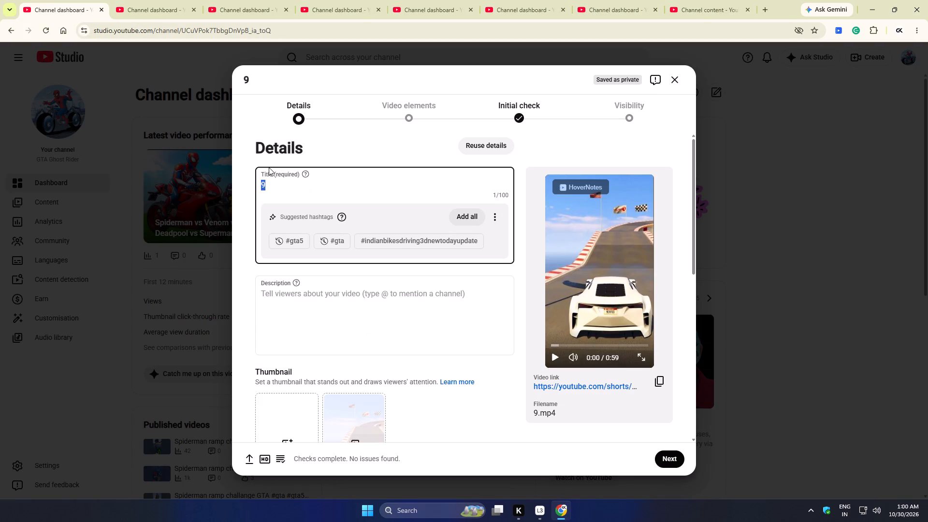
key(ctrl+v)
click(482, 206)
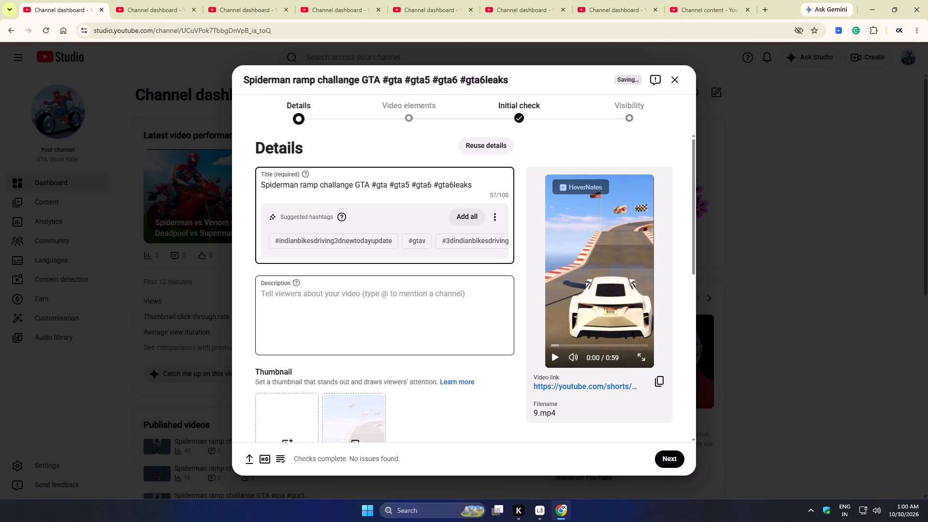
click(388, 308)
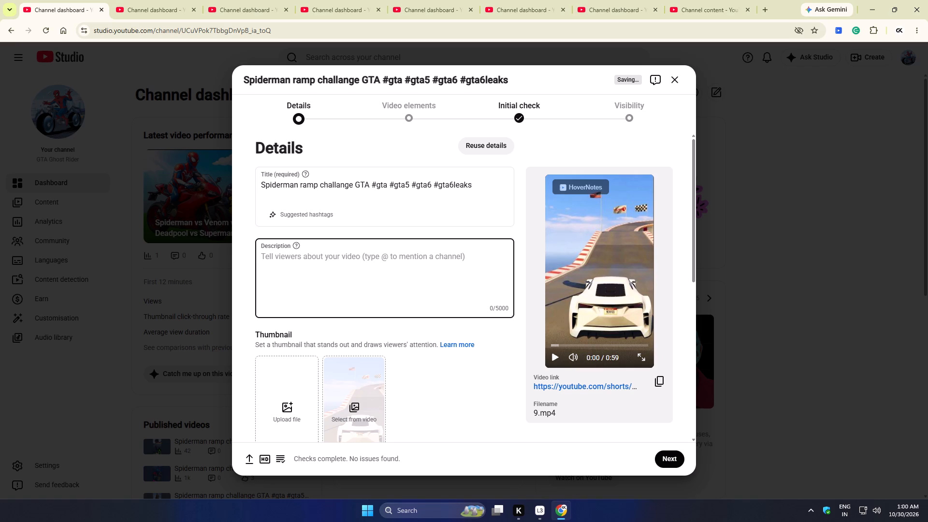
key(ctrl+v)
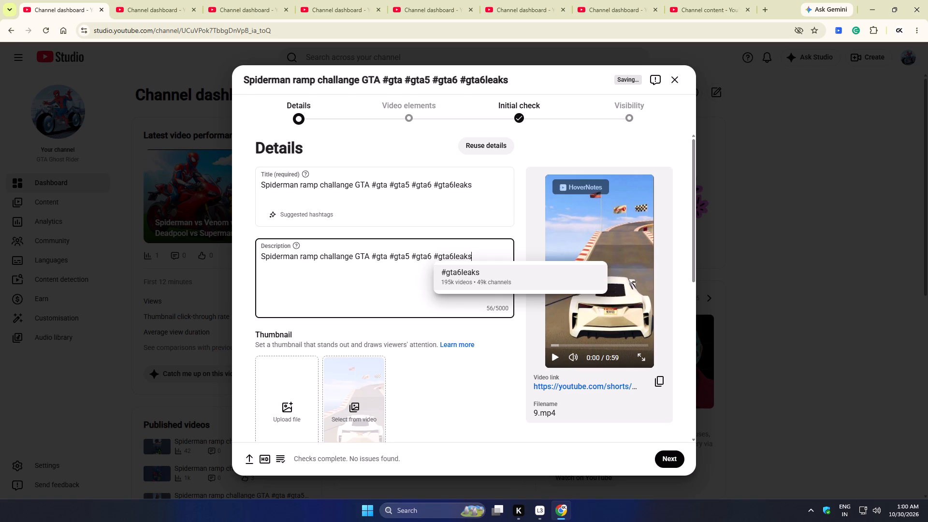
click(510, 281)
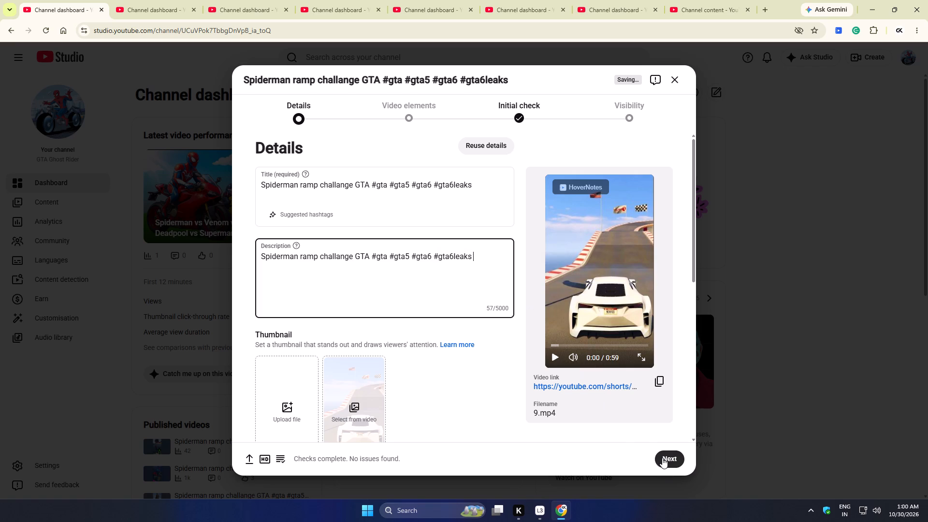
Schedule video 9 to go public on 30 Oct 2026 at 05:00 and close its browser tab.
click(662, 458)
double_click(662, 458)
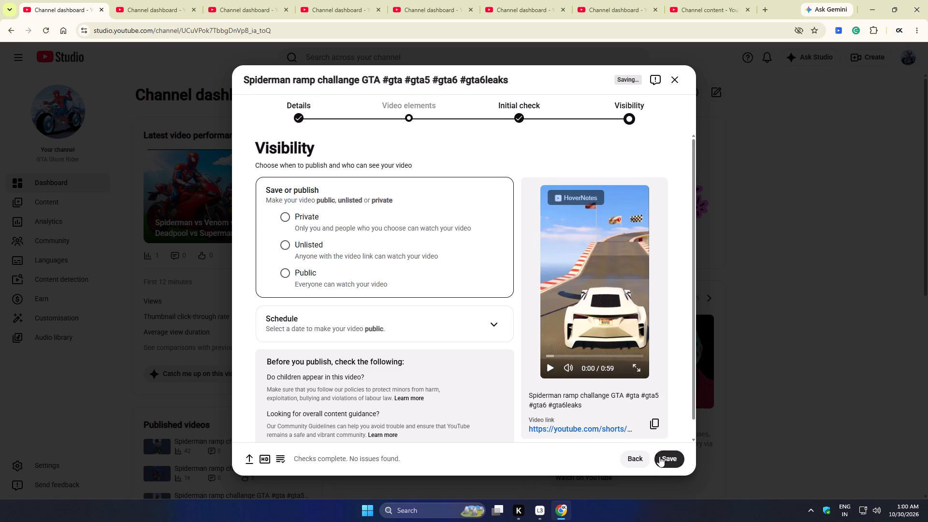
click(285, 272)
click(311, 331)
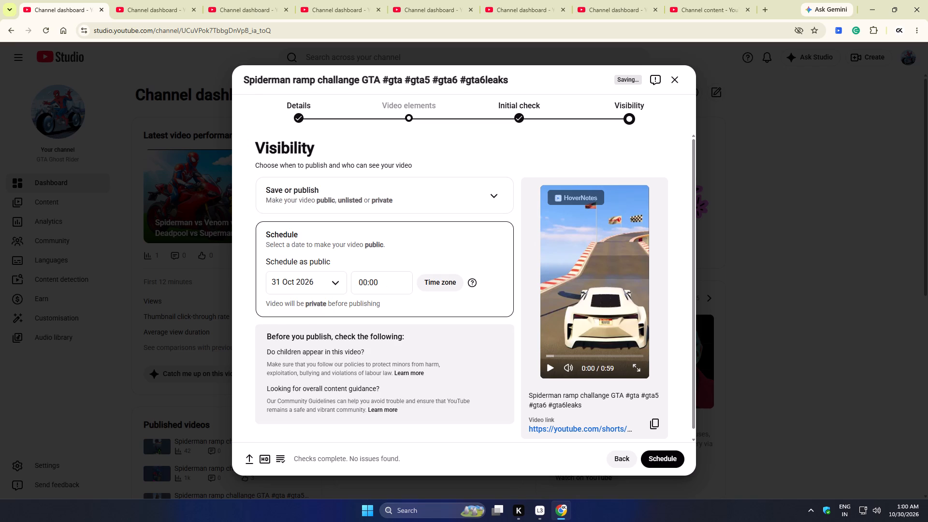
click(306, 293)
click(343, 387)
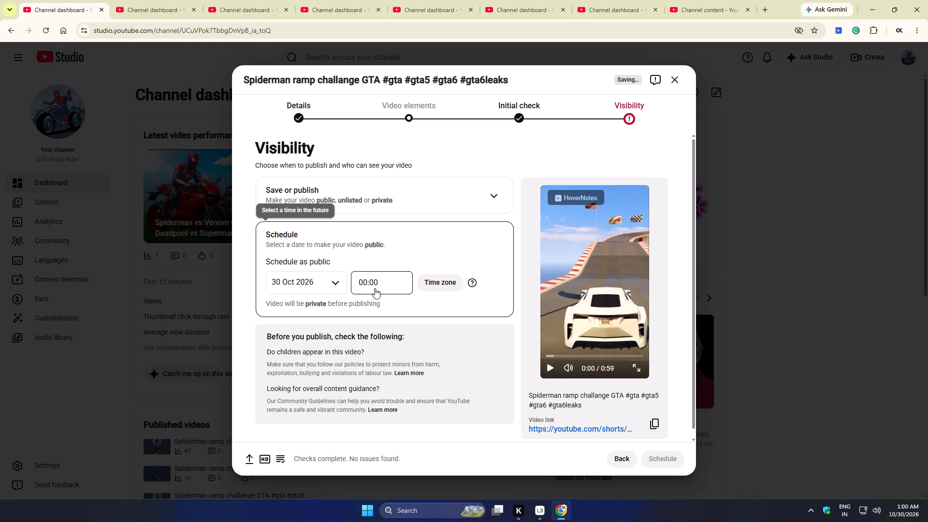
click(375, 288)
scroll(388, 368, down, 7)
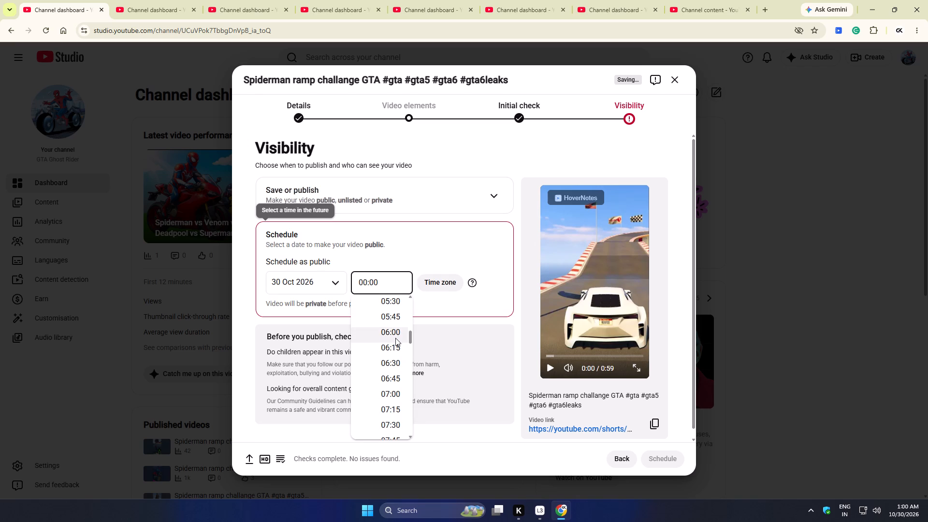
scroll(395, 337, up, 1)
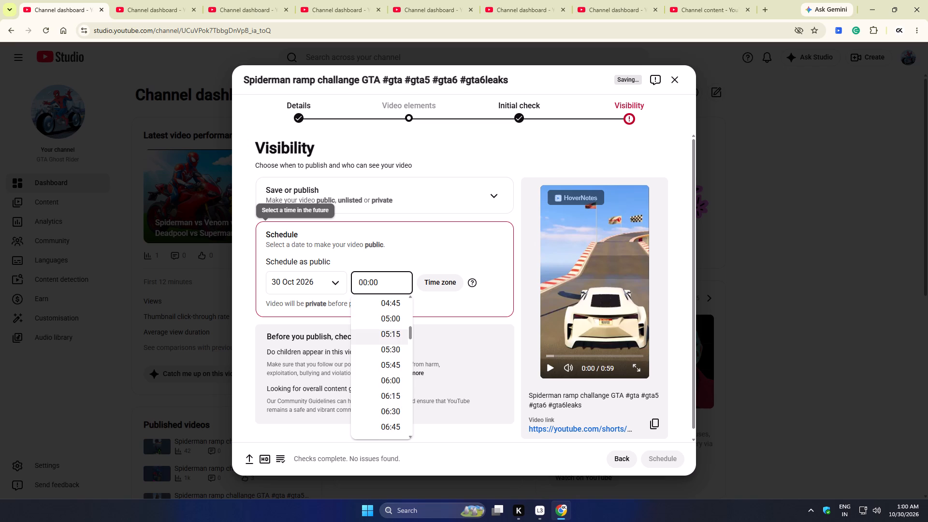
scroll(395, 337, up, 1)
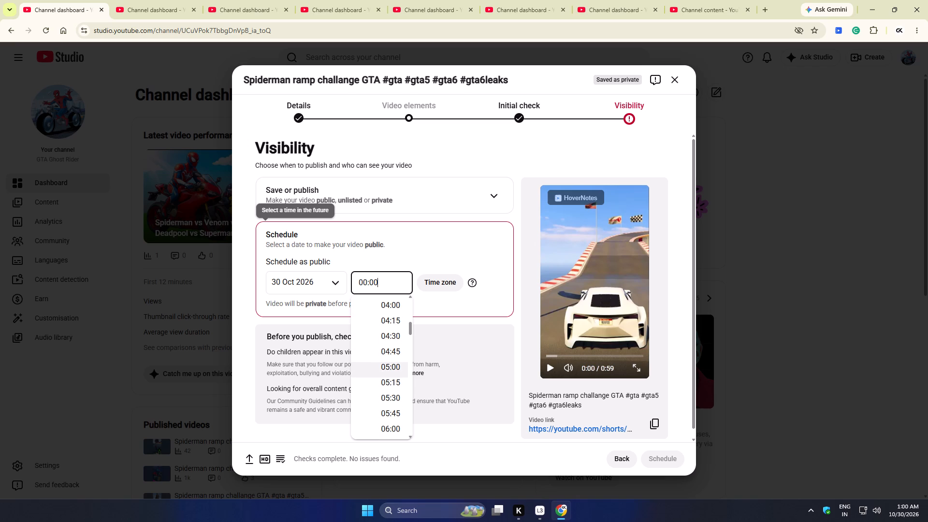
click(399, 369)
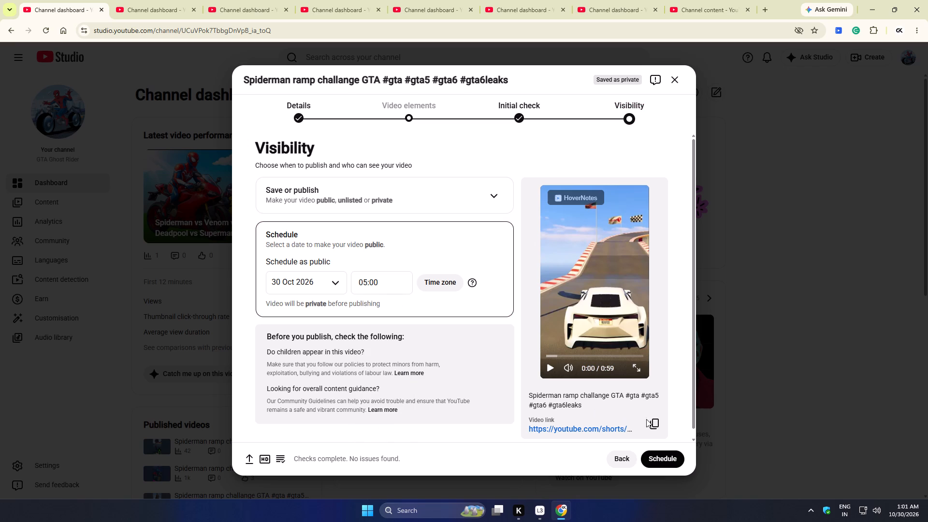
click(675, 454)
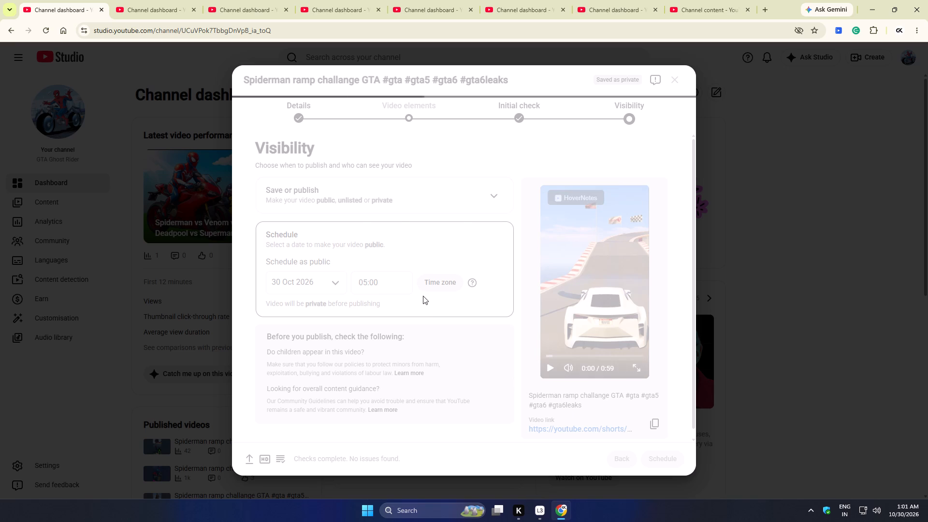
click(561, 345)
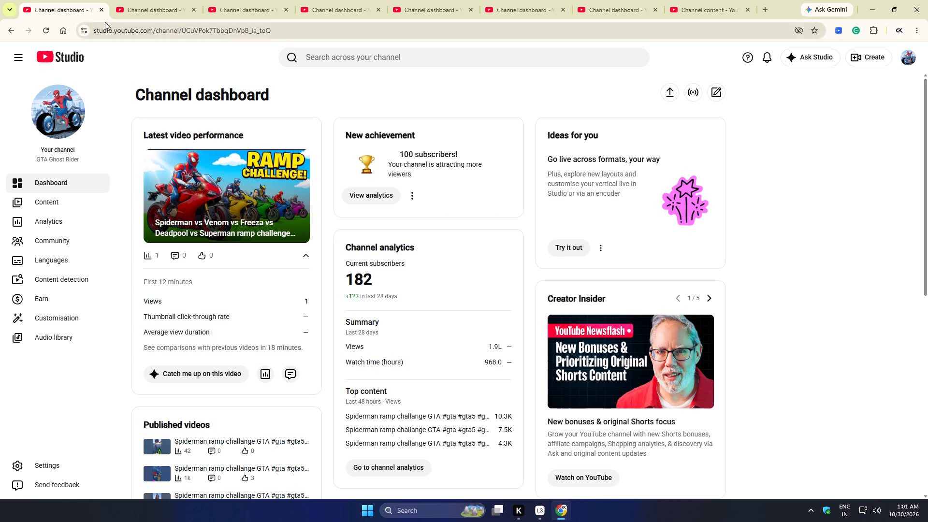
click(103, 11)
Set video 10's title and description to "Spiderman ramp challange GTA #gta #gta5 #gta6 #gta6leaks".
drag(286, 188, 264, 187)
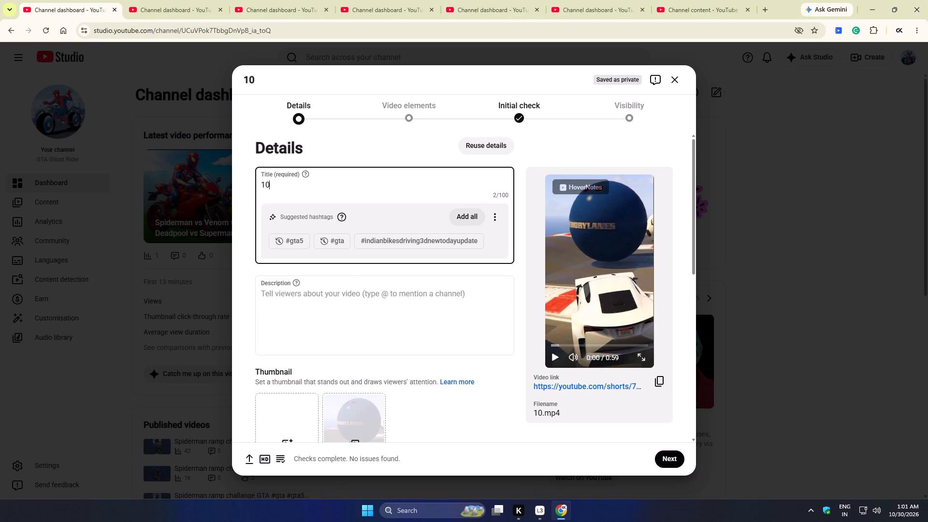
drag(264, 187, 244, 184)
key(ctrl+v)
click(477, 204)
click(359, 299)
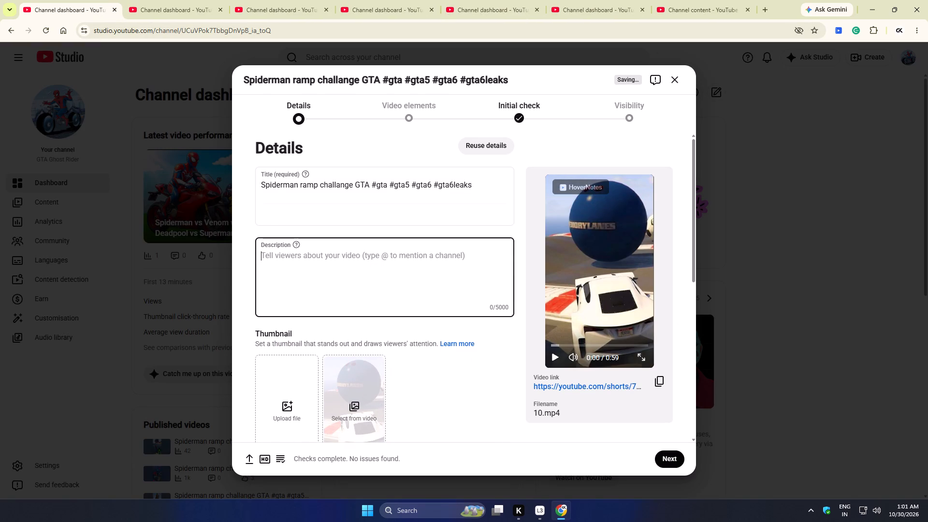
key(ctrl+v)
click(465, 279)
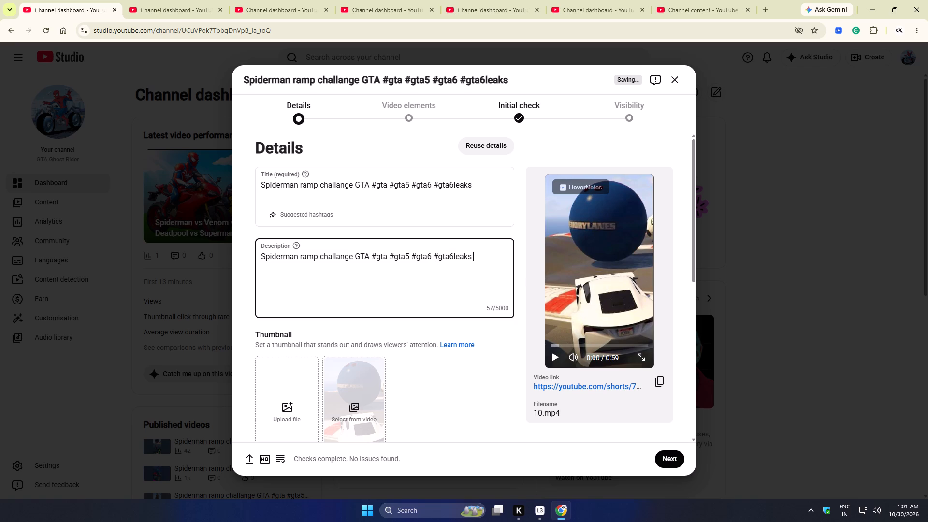
Set video 10's scheduled publish date to 30 Oct 2026 and open the choice of publish times.
double_click(675, 459)
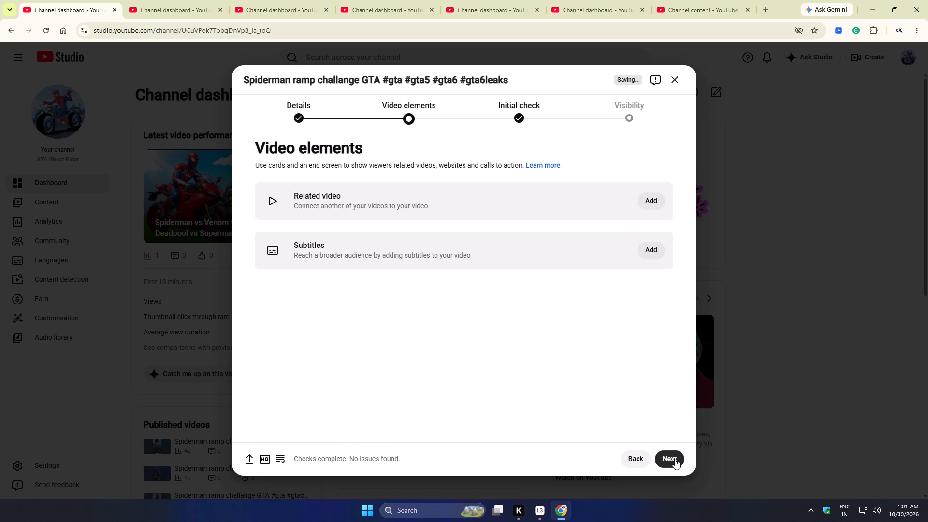
click(675, 459)
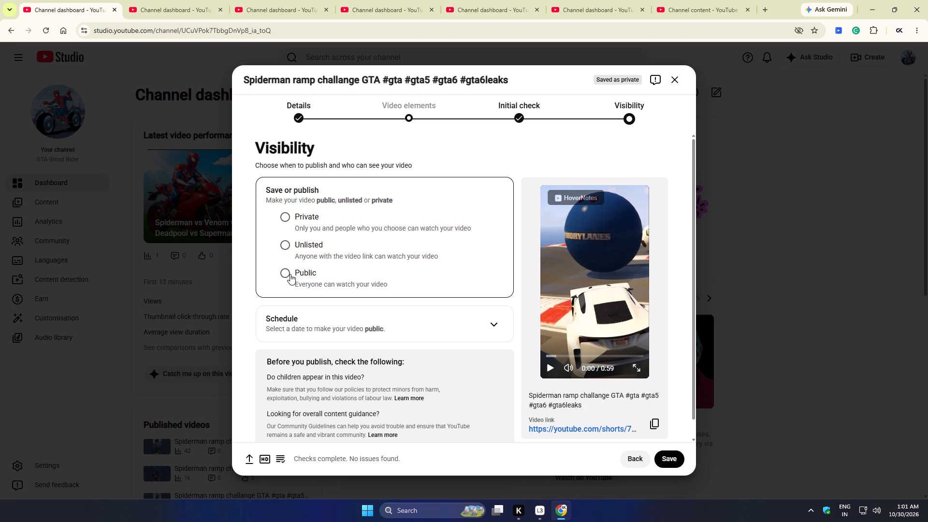
click(290, 274)
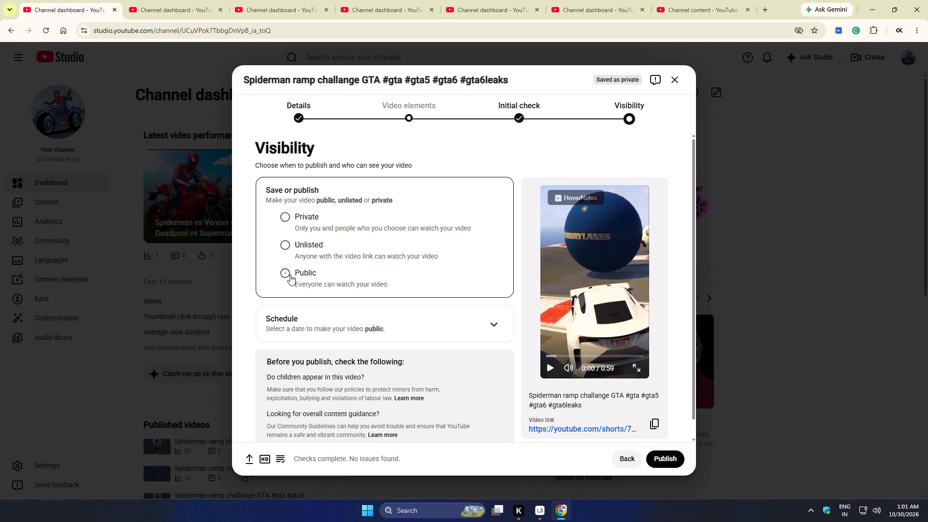
click(311, 332)
click(296, 292)
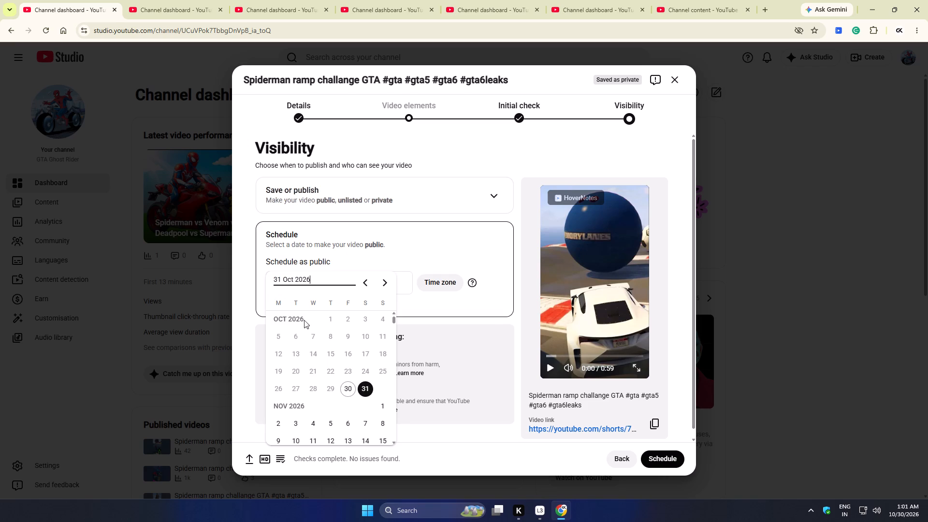
click(346, 390)
click(395, 289)
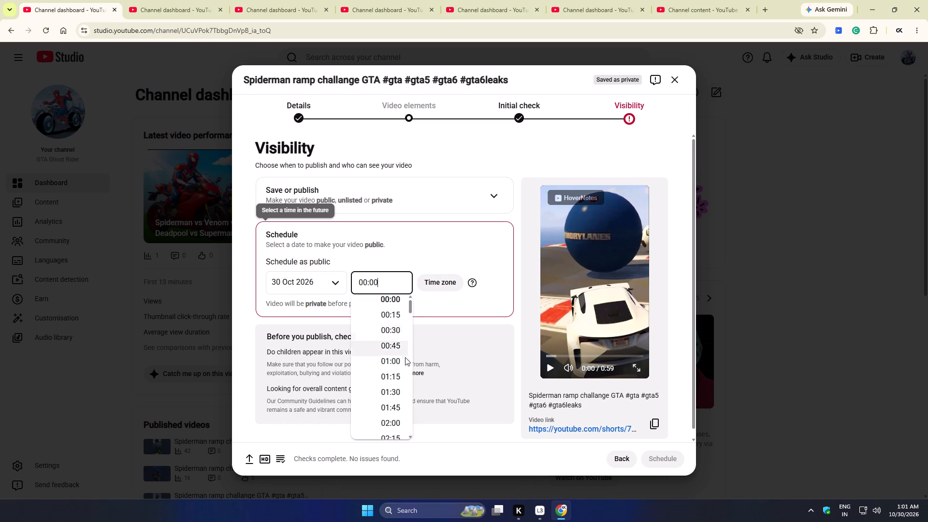
scroll(398, 366, down, 4)
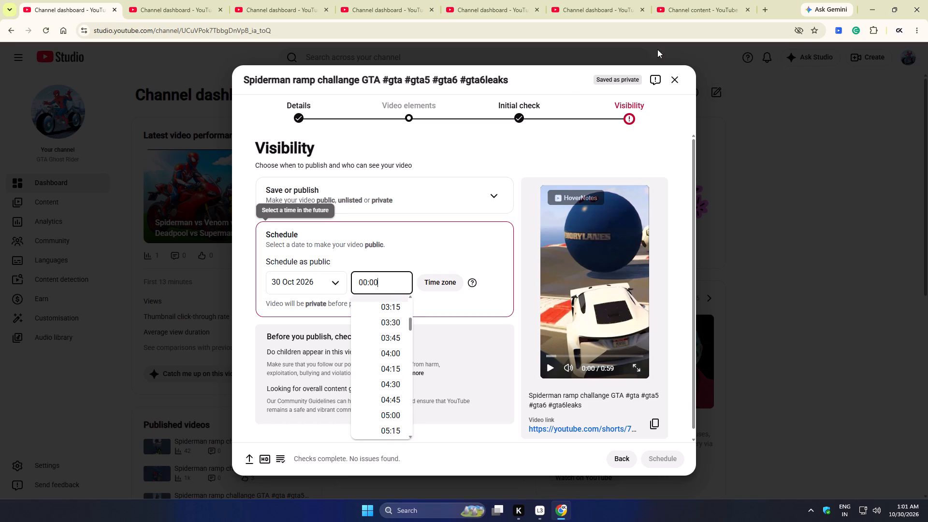
Refresh the channel's Shorts list and check video 9's visibility details for its scheduled date and time.
click(715, 10)
scroll(736, 202, up, 5)
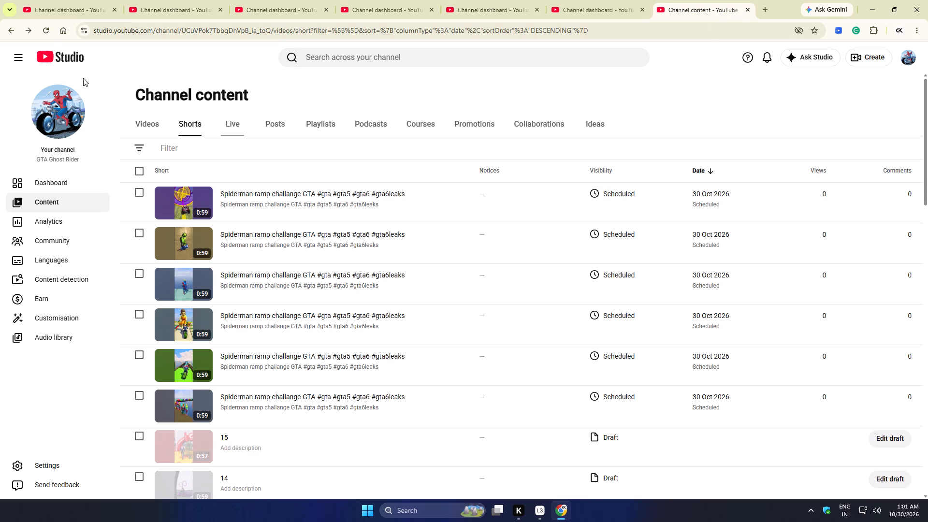
click(48, 27)
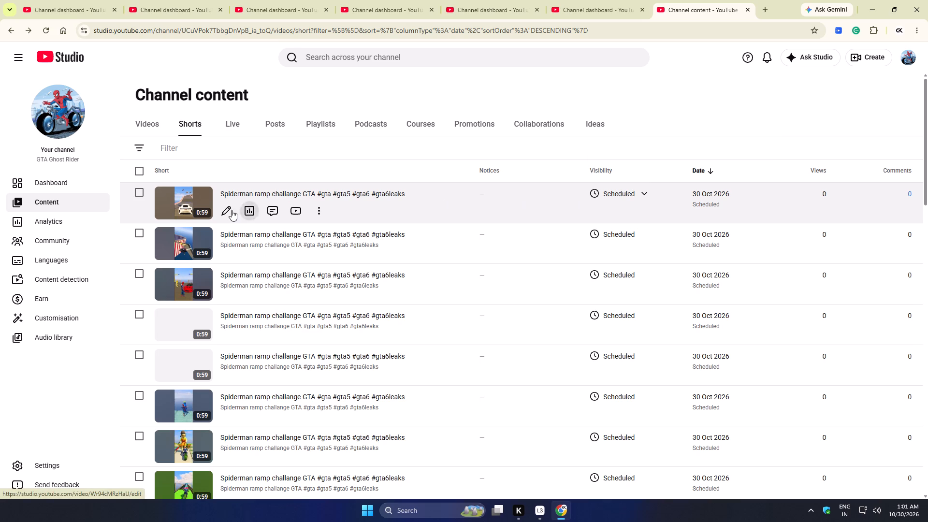
click(226, 211)
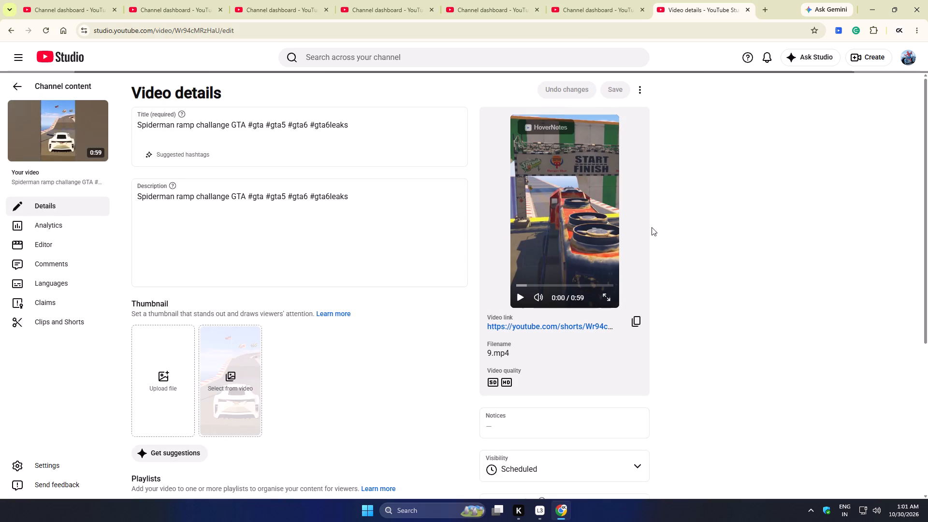
scroll(491, 293, down, 5)
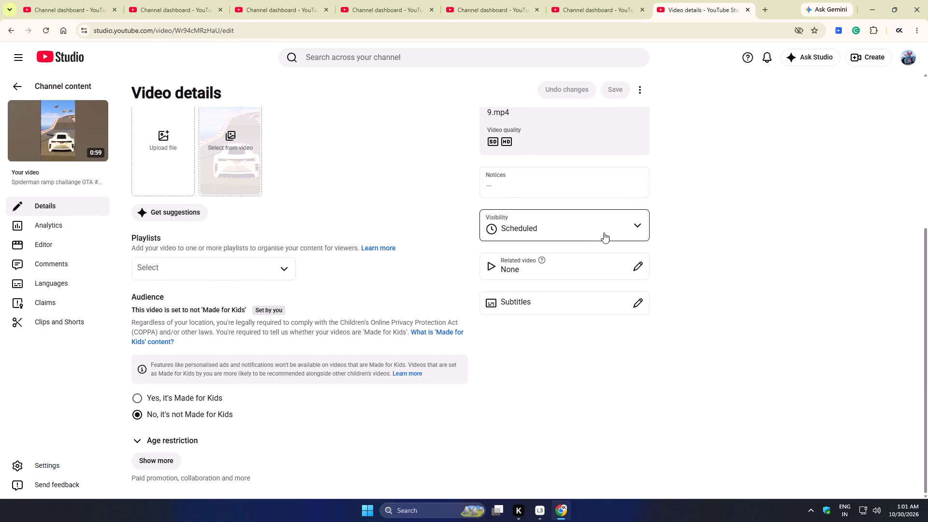
click(604, 232)
click(746, 164)
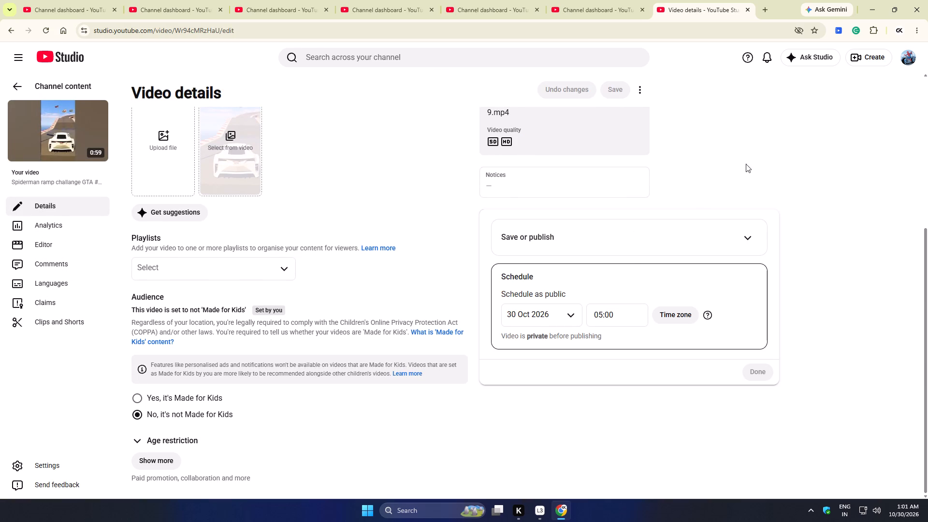
click(8, 31)
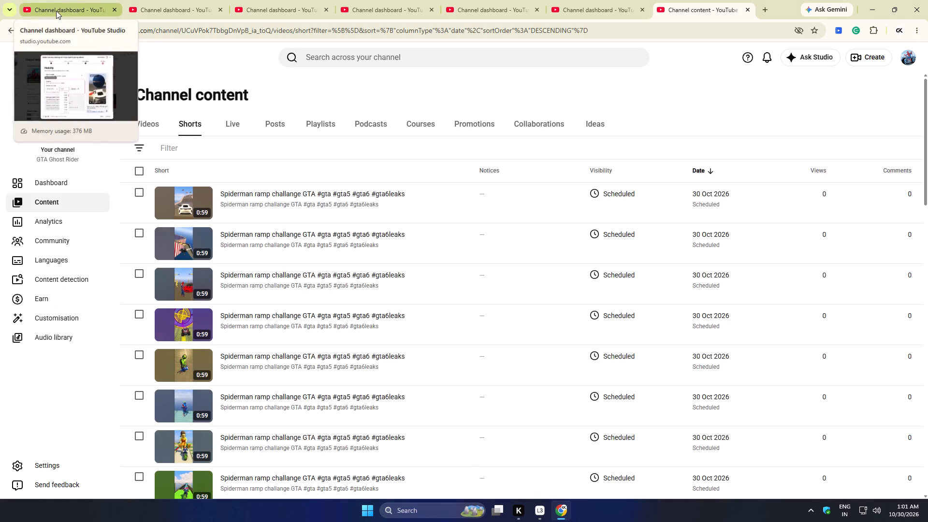
Set video 10's publish time to 05:30 and schedule it to go public.
click(56, 11)
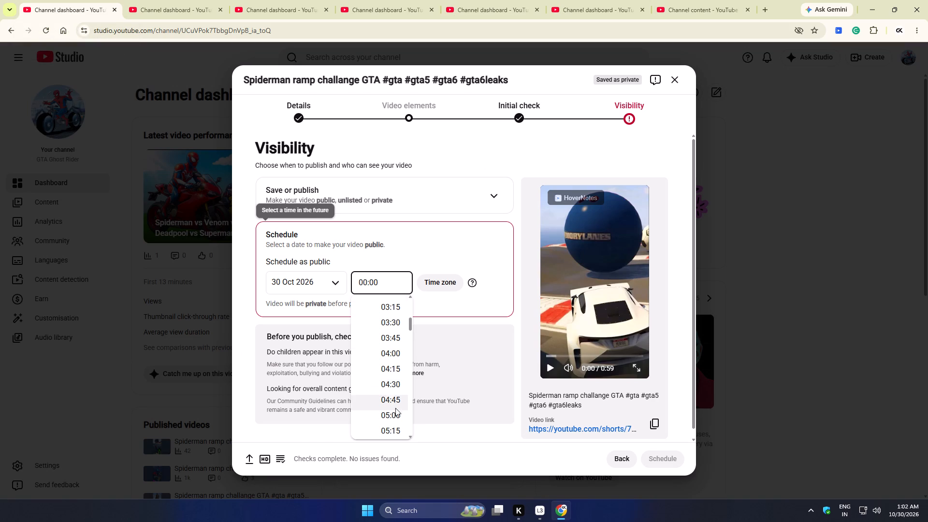
scroll(394, 410, down, 1)
click(392, 399)
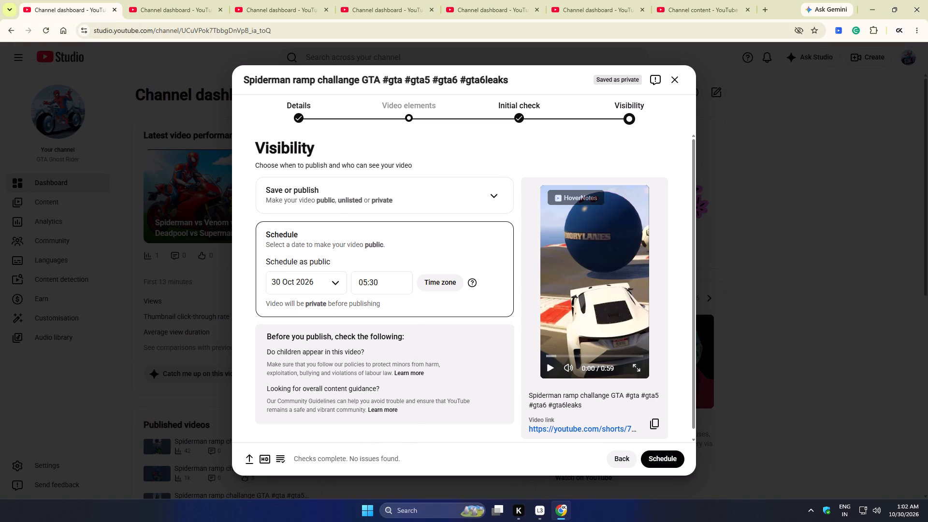
click(651, 461)
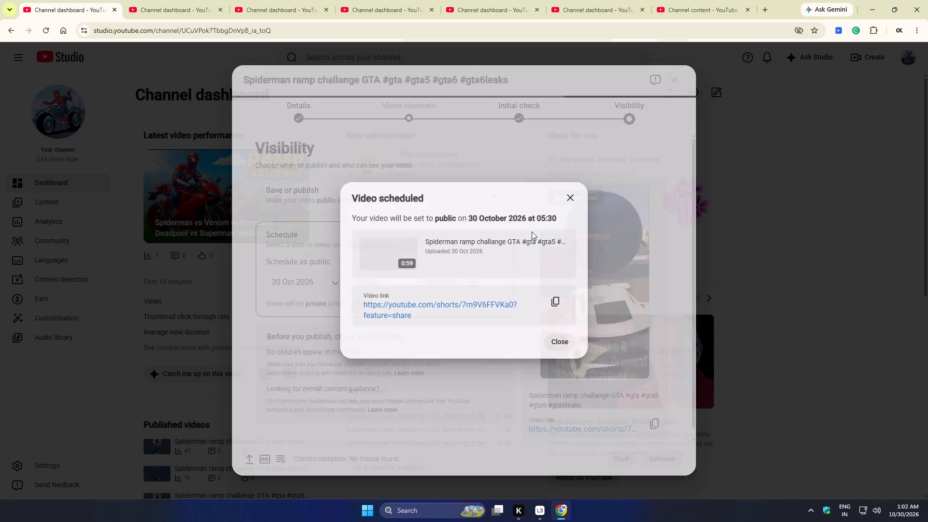
click(569, 342)
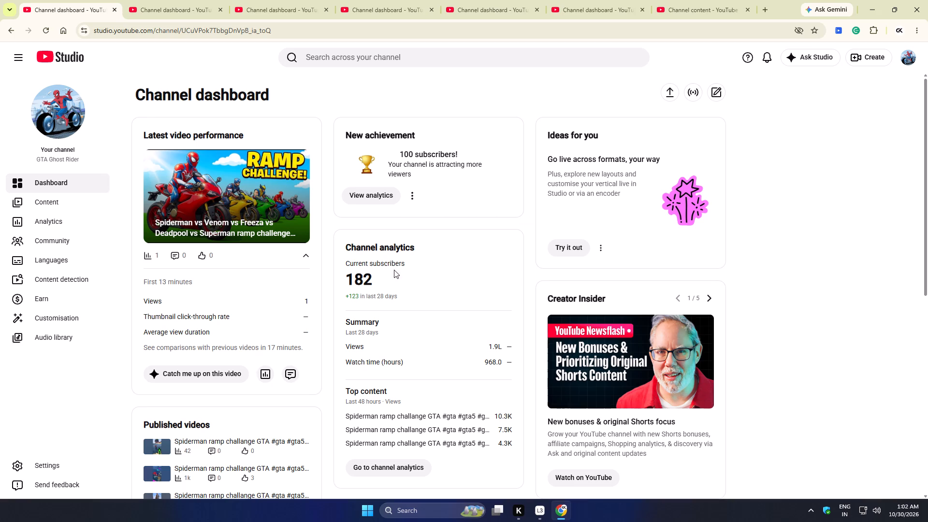
Close video 10's finished page and set video 11's title and description to "Spiderman ramp challange GTA #gta #gta5 #gta6 #gta6leaks".
click(112, 9)
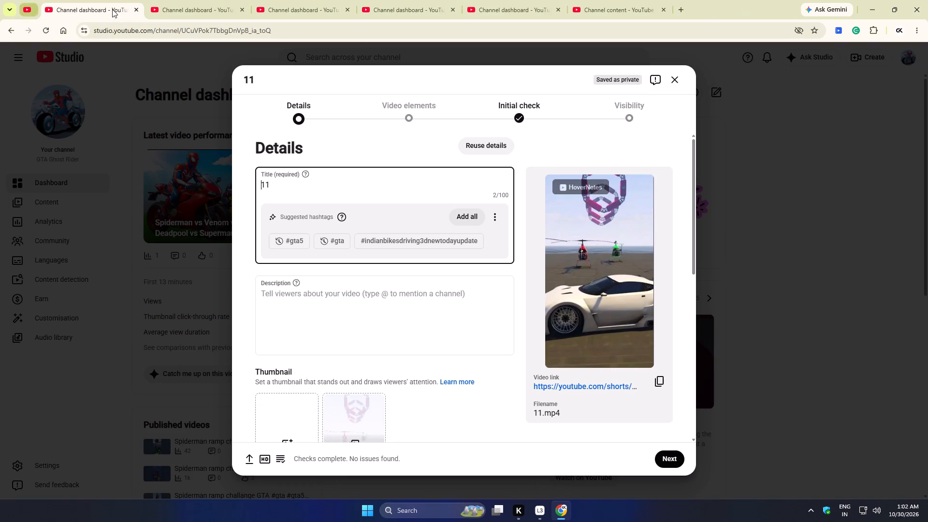
drag(282, 188, 272, 188)
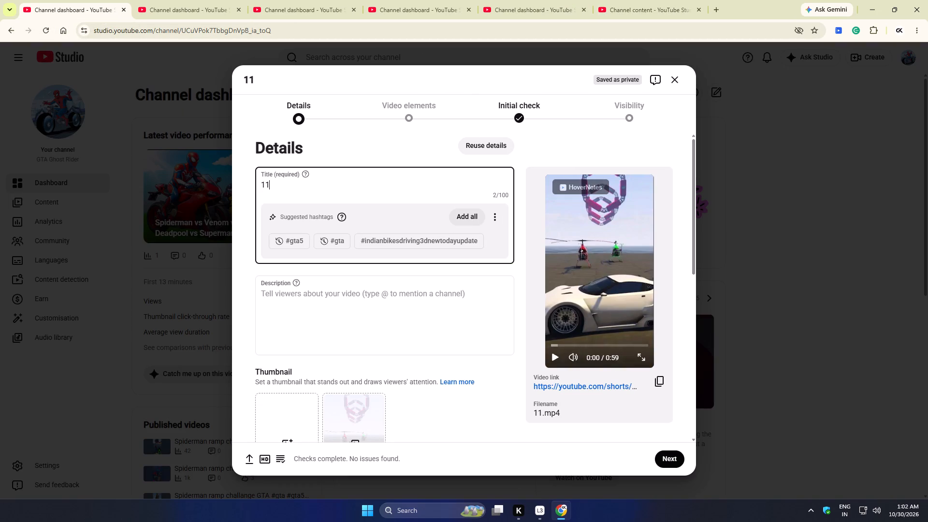
drag(272, 188, 251, 185)
key(ctrl+v)
click(502, 205)
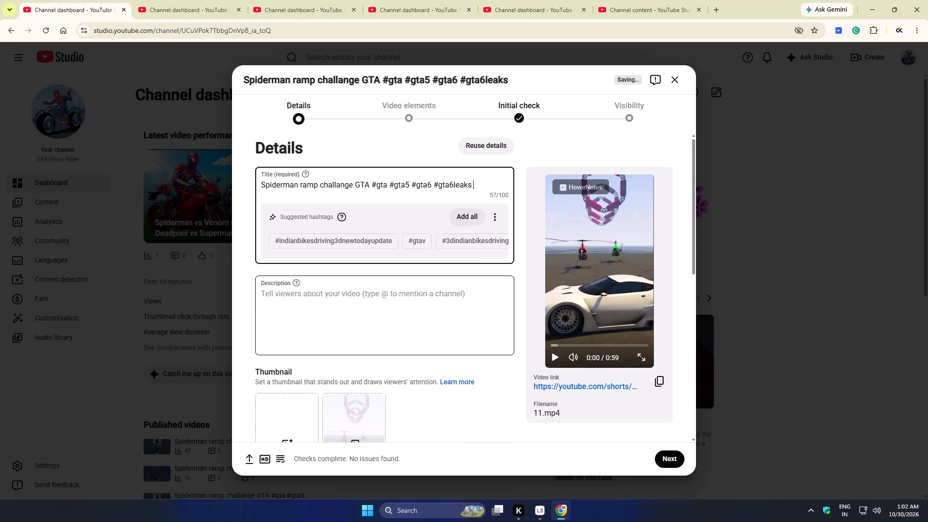
click(318, 289)
key(ctrl+v)
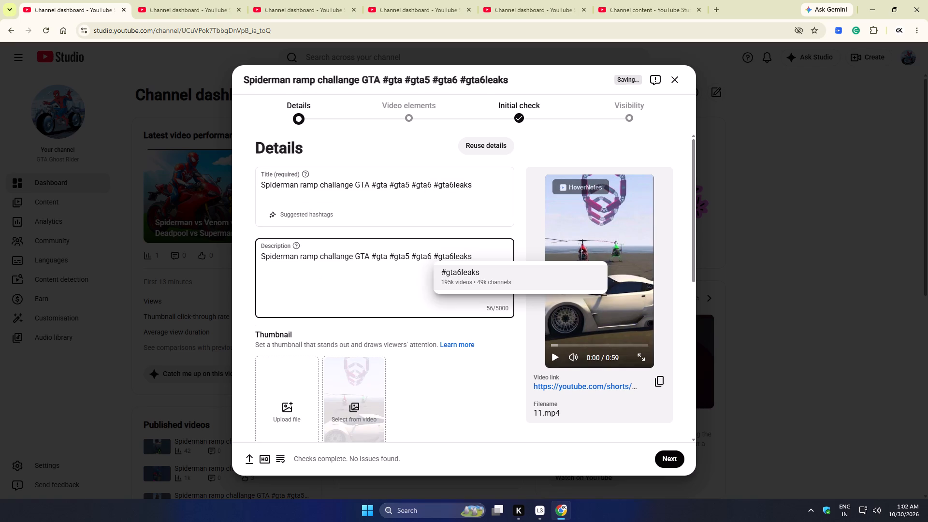
click(467, 280)
Schedule video 11 to go public on 30 Oct 2026 at 06:00.
double_click(667, 454)
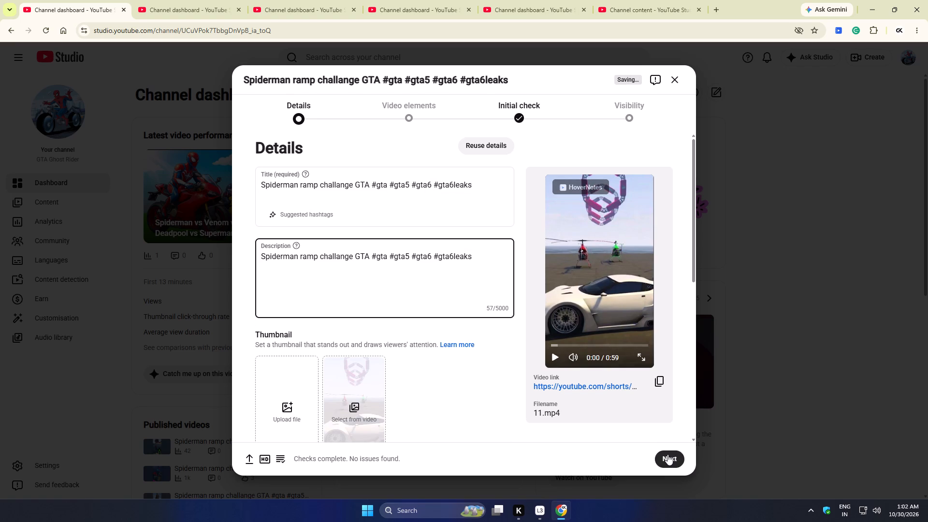
click(667, 454)
click(285, 270)
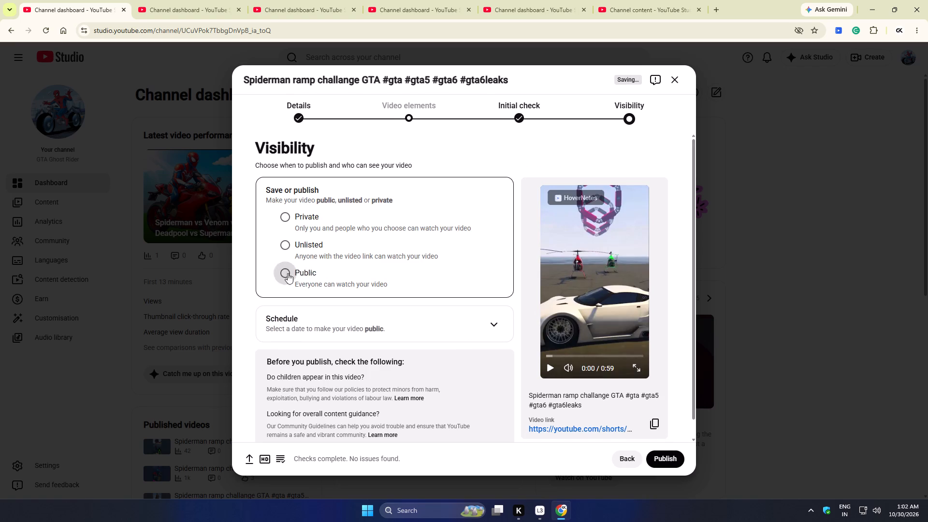
click(321, 311)
click(318, 287)
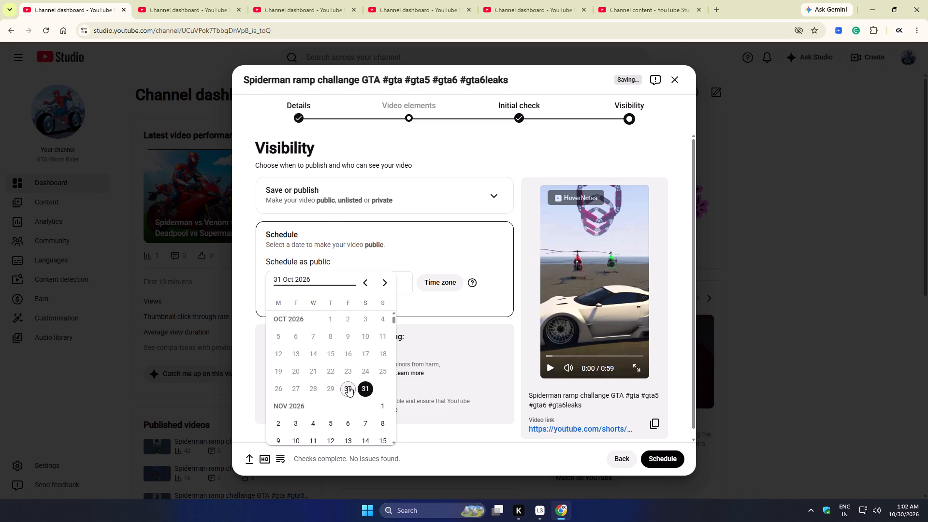
click(348, 386)
click(392, 277)
scroll(391, 358, down, 2)
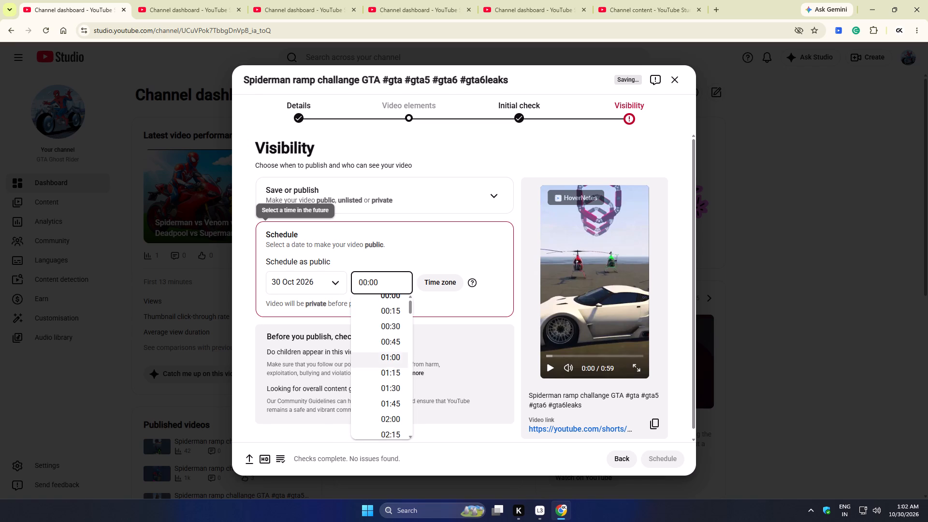
scroll(391, 361, down, 3)
click(396, 426)
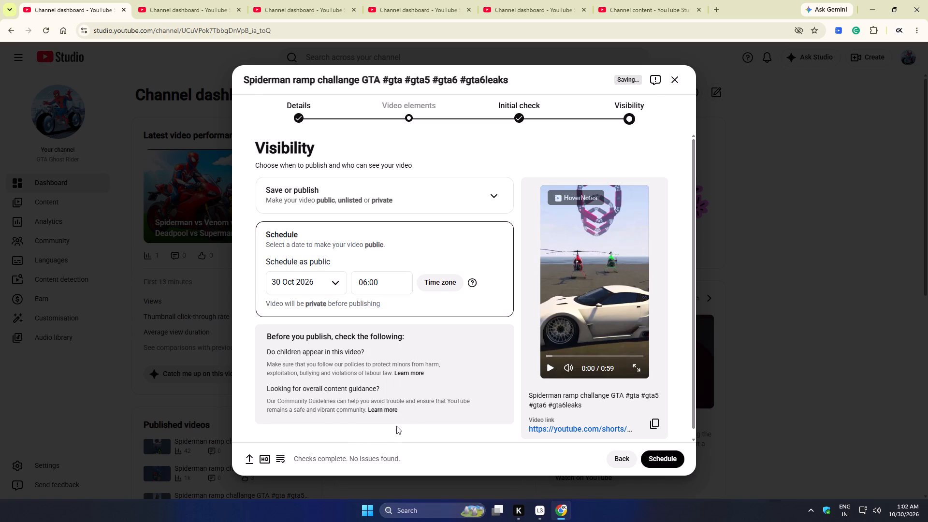
click(672, 458)
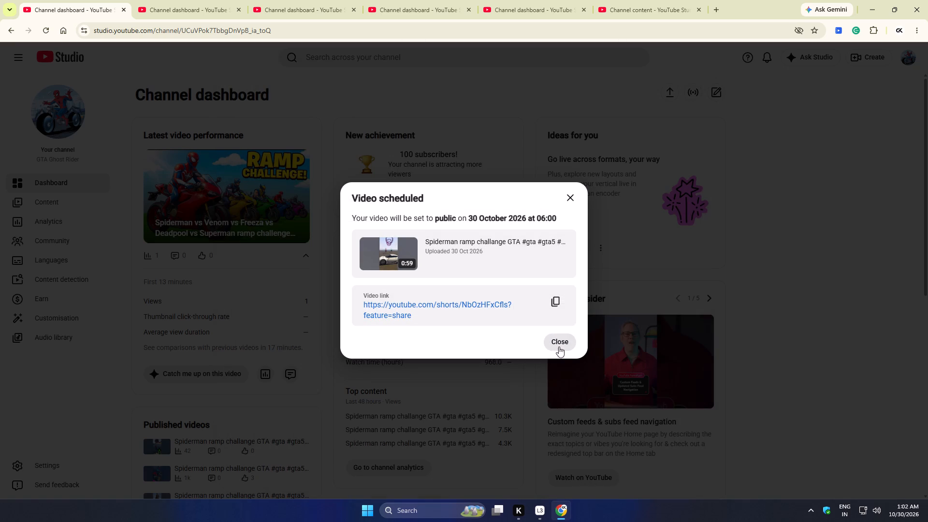
click(557, 341)
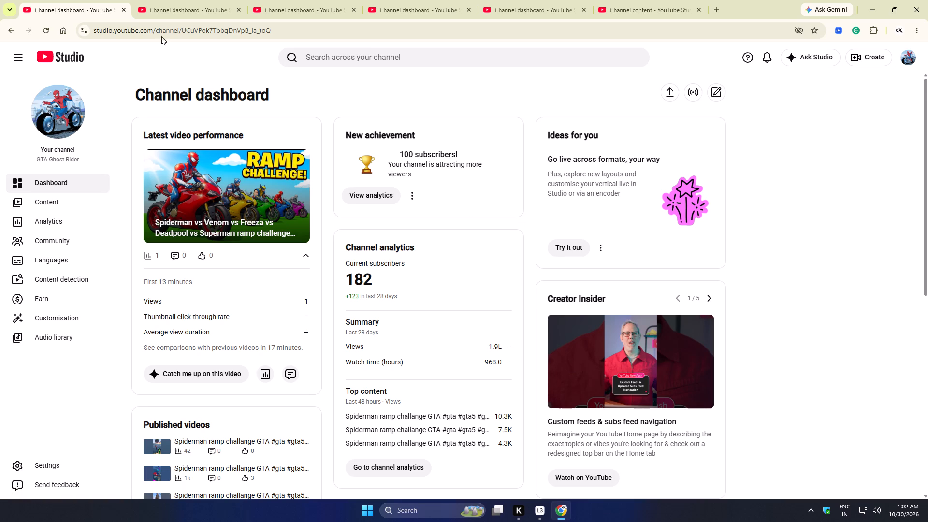
Close video 11's finished page and set video 12's title and description to "Spiderman ramp challange GTA #gta #gta5 #gta6 #gta6leaks".
click(124, 12)
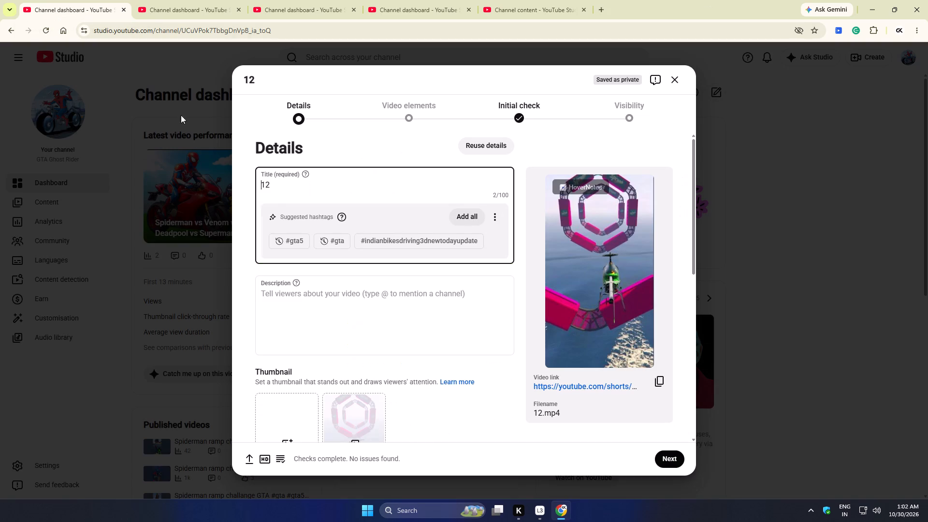
drag(276, 188, 257, 184)
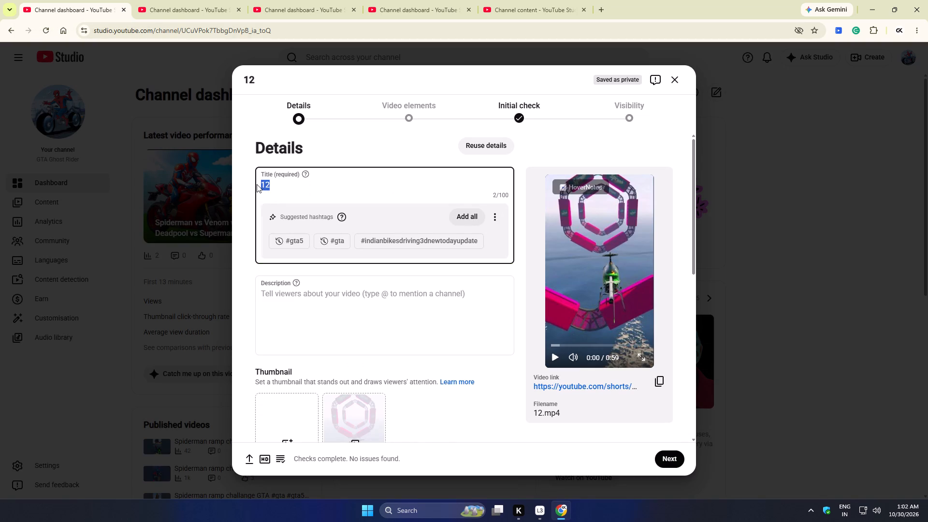
key(ctrl+v)
click(470, 214)
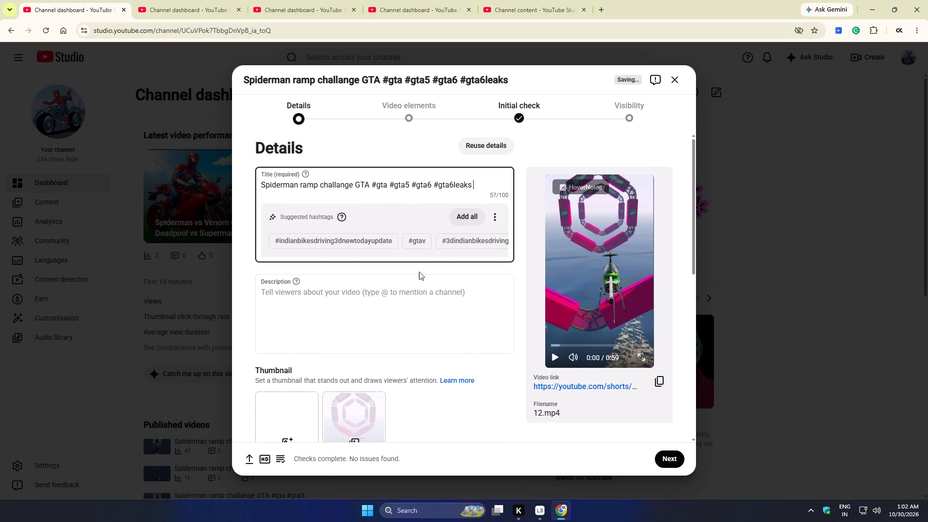
click(378, 292)
key(ctrl+v)
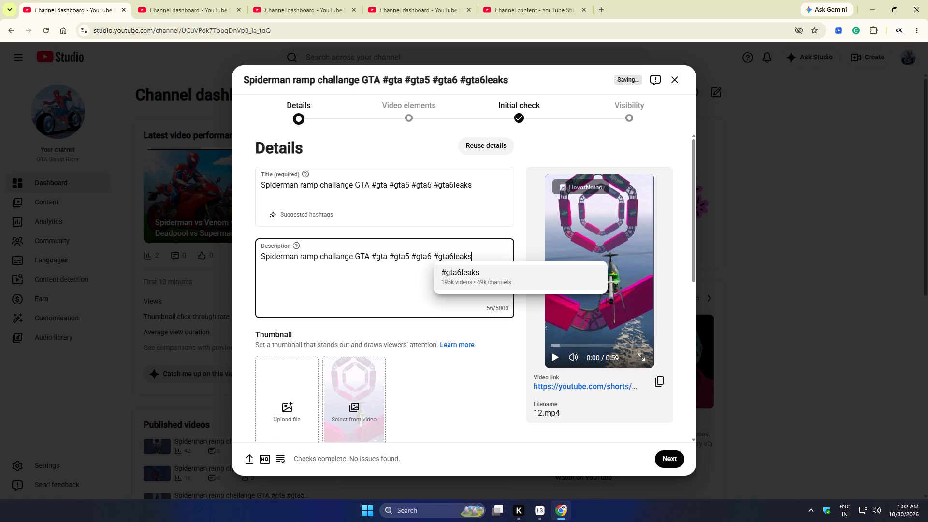
click(465, 281)
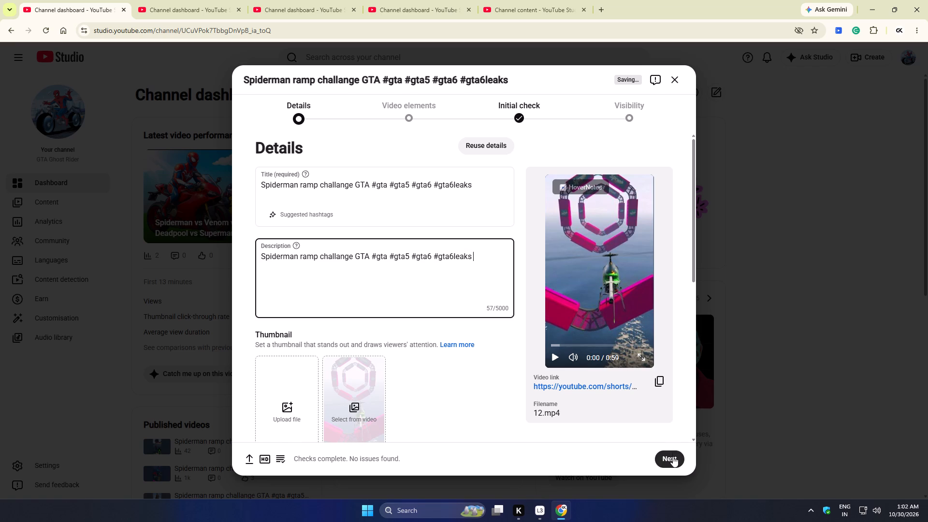
Schedule video 12 to go public on 30 Oct 2026 at 06:30.
double_click(673, 456)
click(673, 456)
click(290, 274)
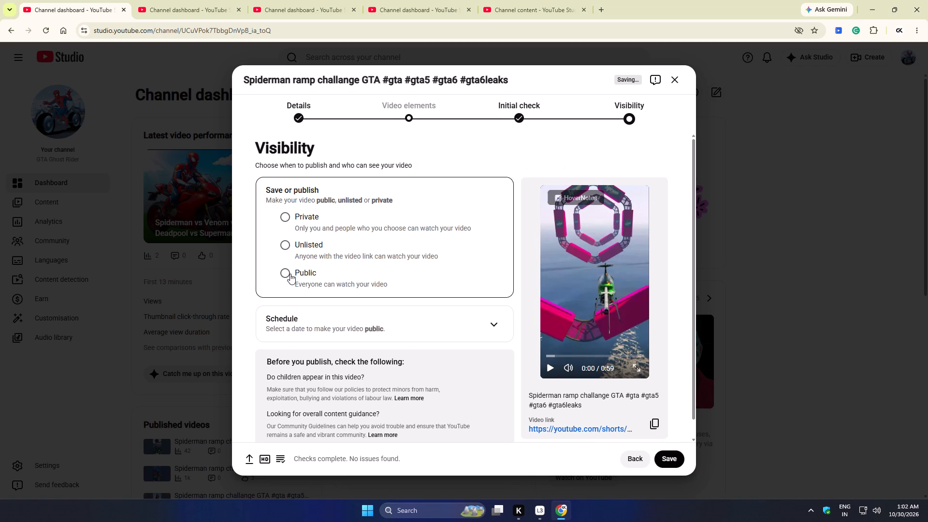
click(301, 309)
click(317, 289)
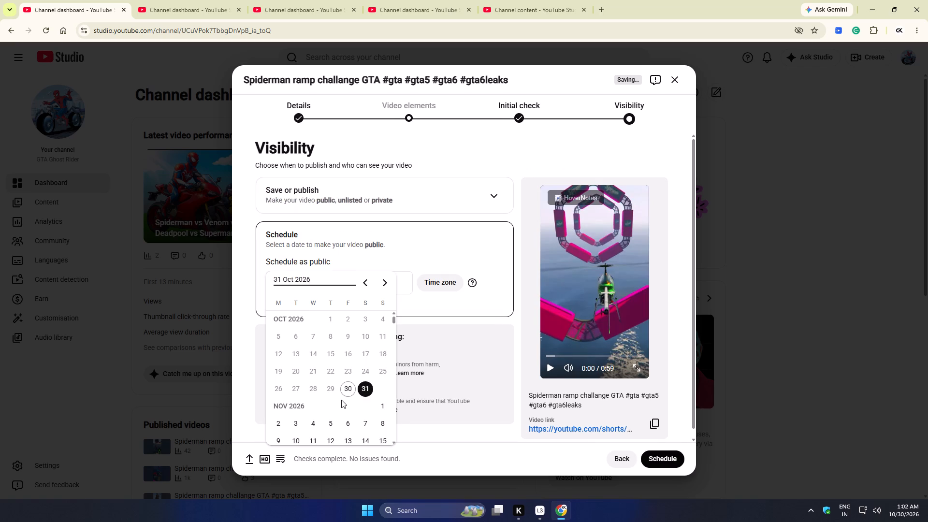
click(345, 387)
click(385, 285)
scroll(406, 366, down, 8)
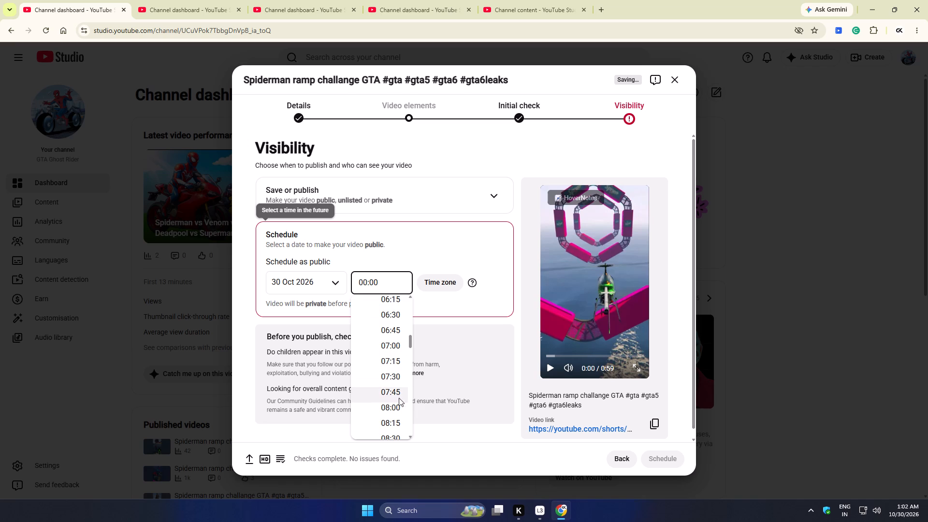
click(400, 311)
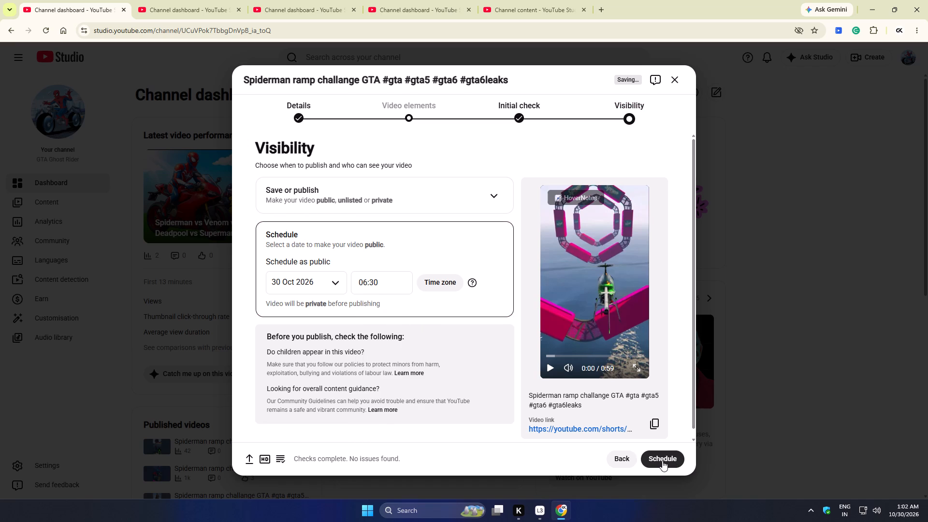
click(663, 460)
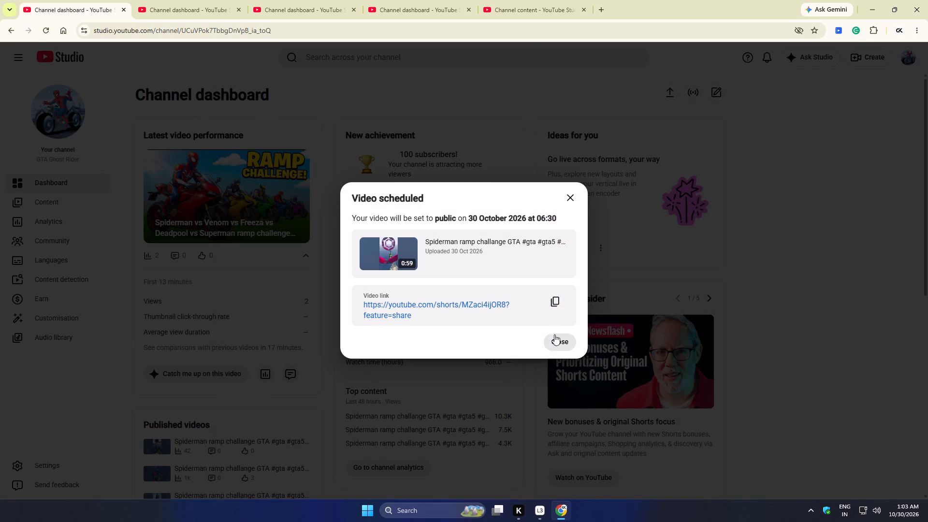
click(559, 345)
Close video 12's finished page and set video 13's title and description to "Spiderman ramp challange GTA #gta #gta5 #gta6 #gta6leaks".
click(122, 11)
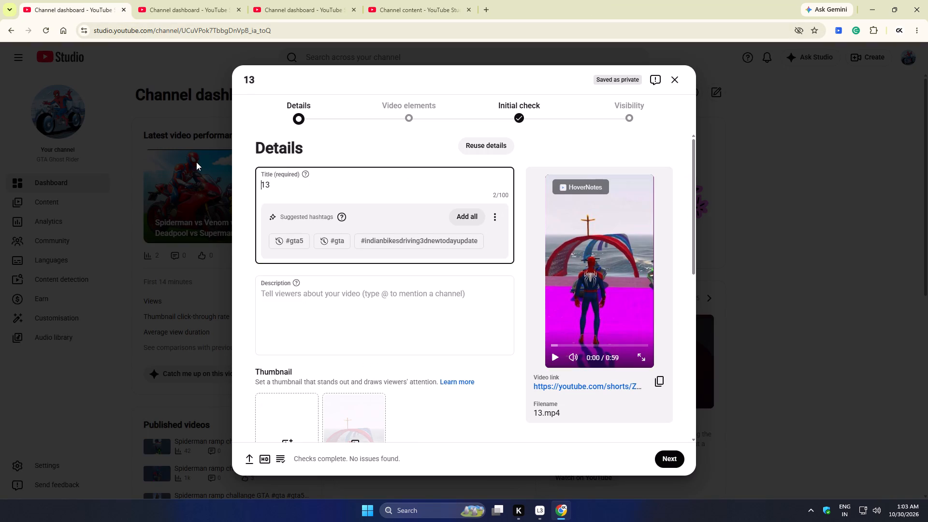
drag(281, 185, 244, 186)
key(ctrl+v)
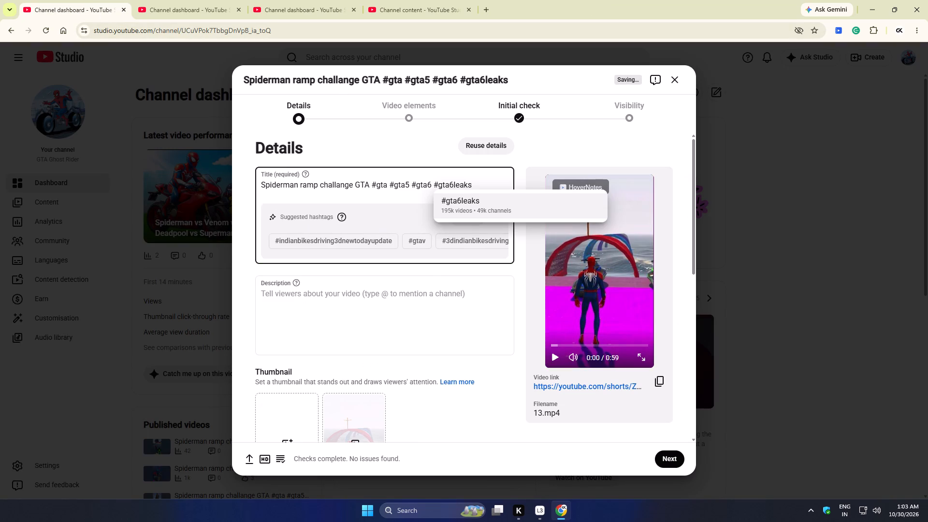
click(456, 210)
click(316, 288)
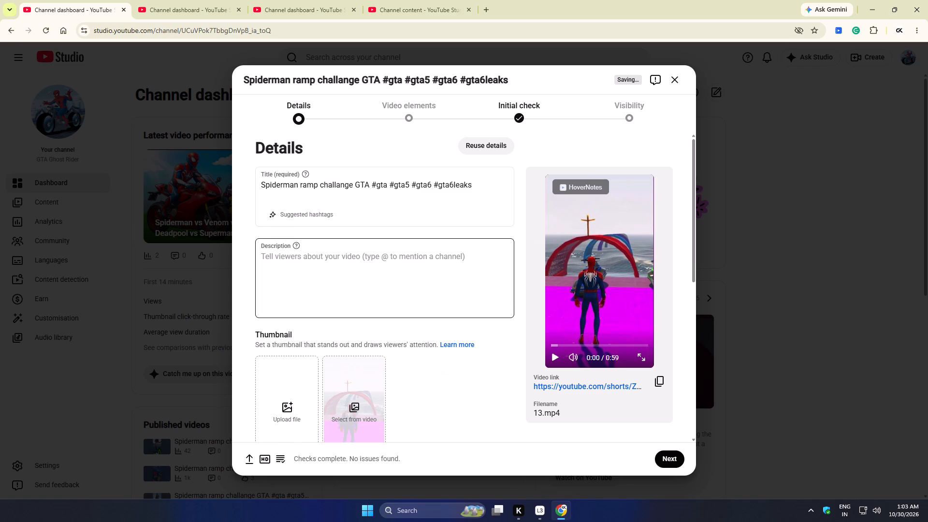
click(316, 281)
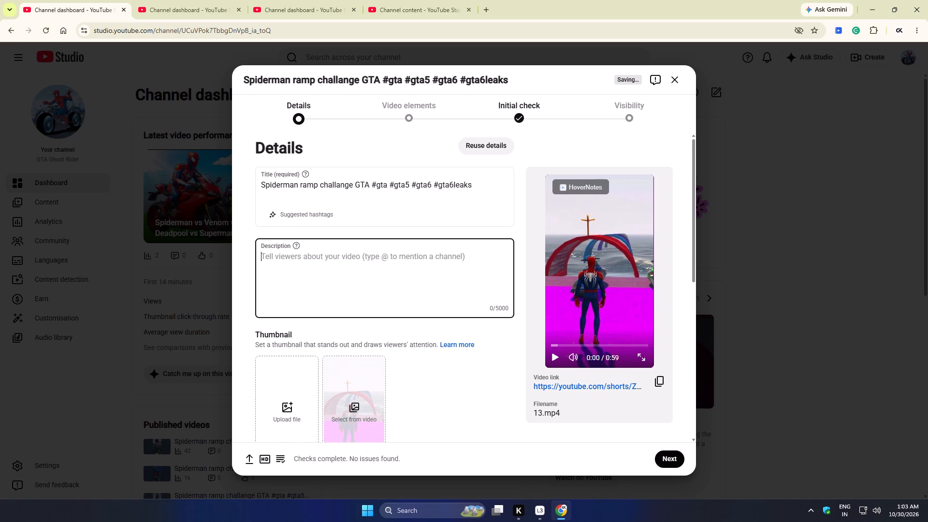
key(ctrl+v)
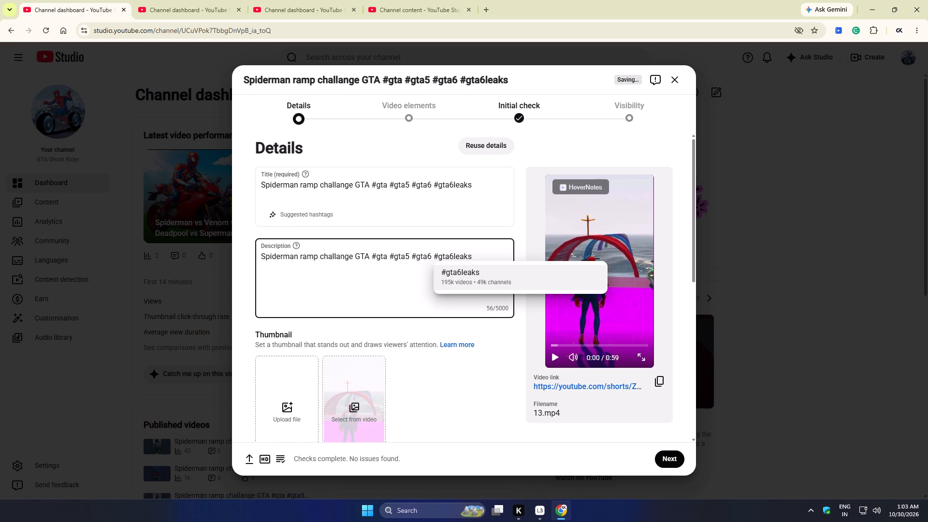
click(464, 285)
Schedule video 13 to go public on 30 Oct 2026 at 07:00.
triple_click(675, 455)
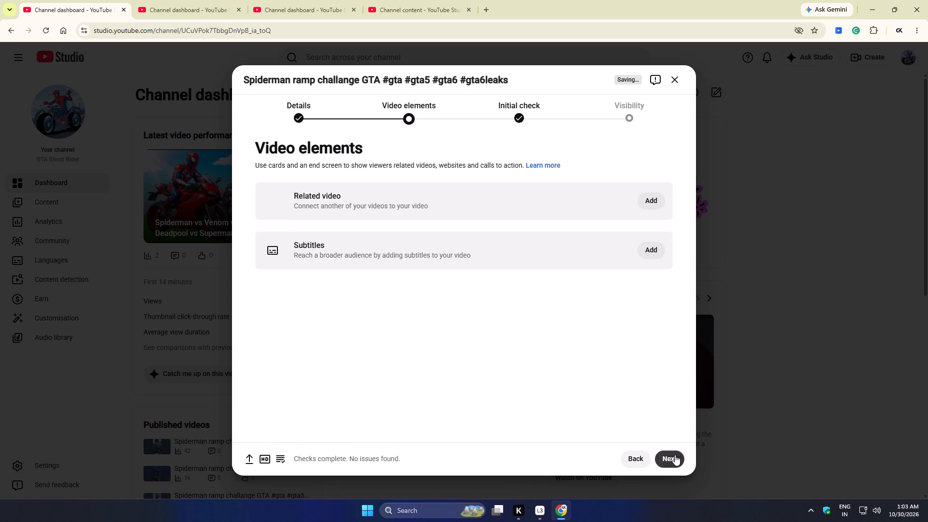
click(290, 275)
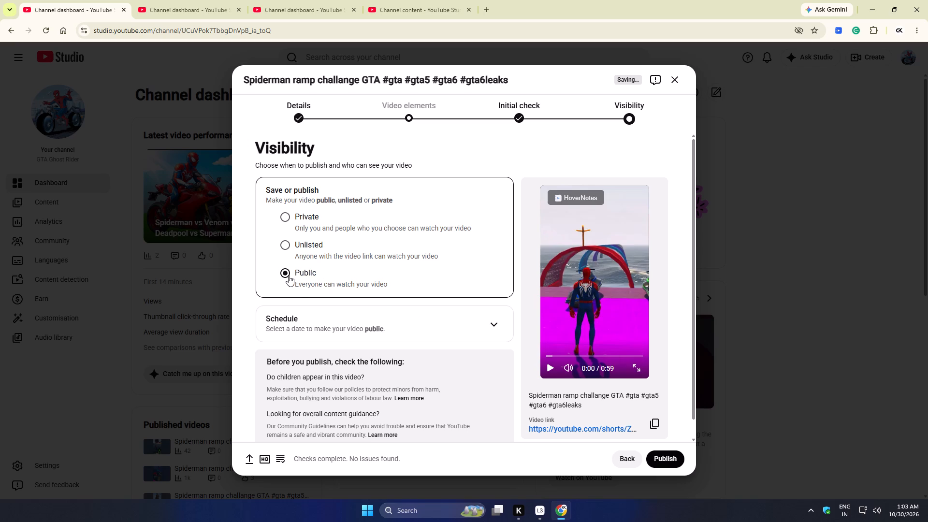
click(308, 313)
click(302, 286)
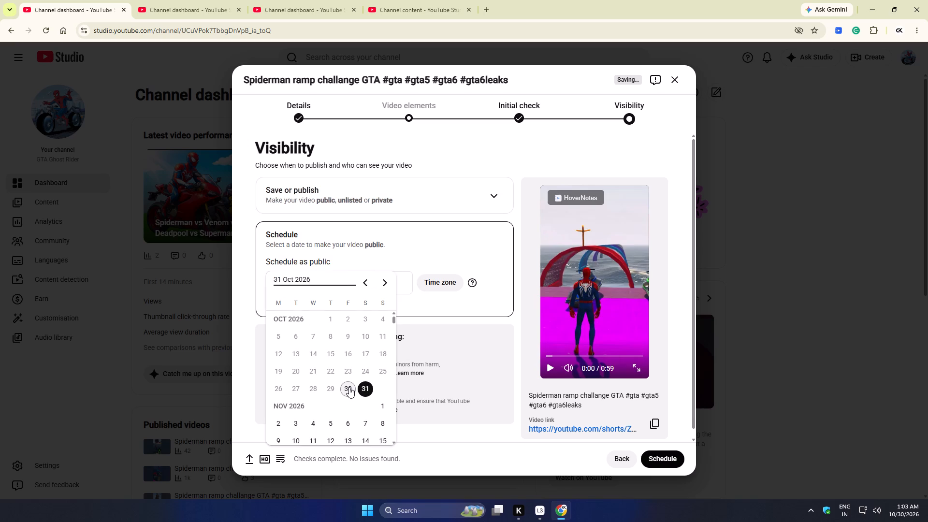
click(349, 387)
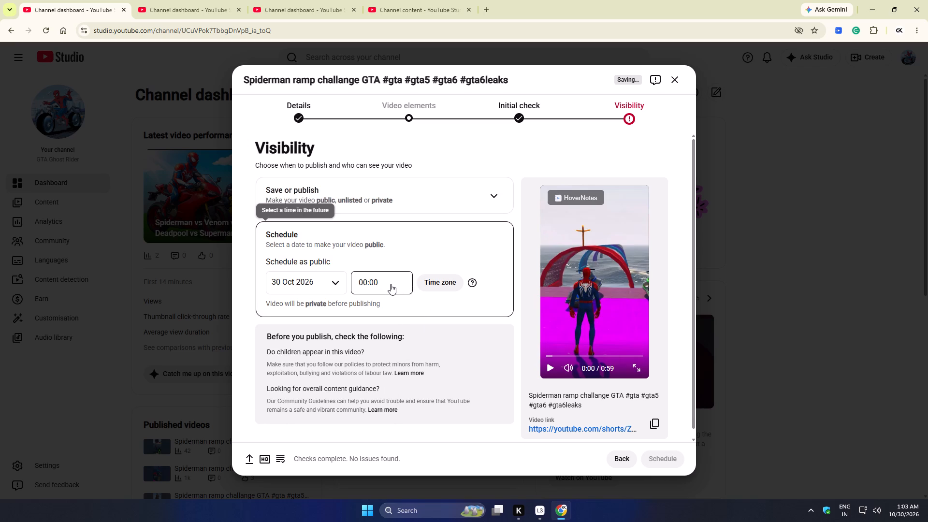
click(391, 284)
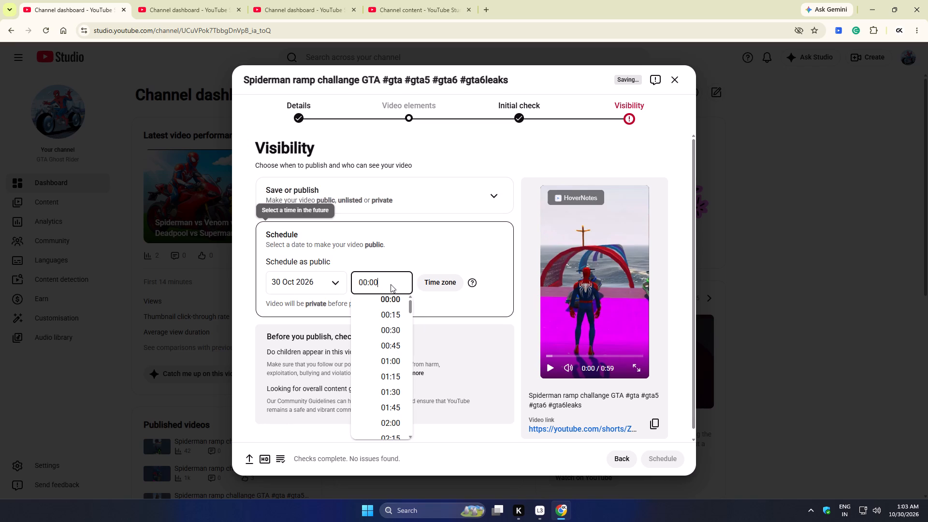
scroll(388, 367, down, 1)
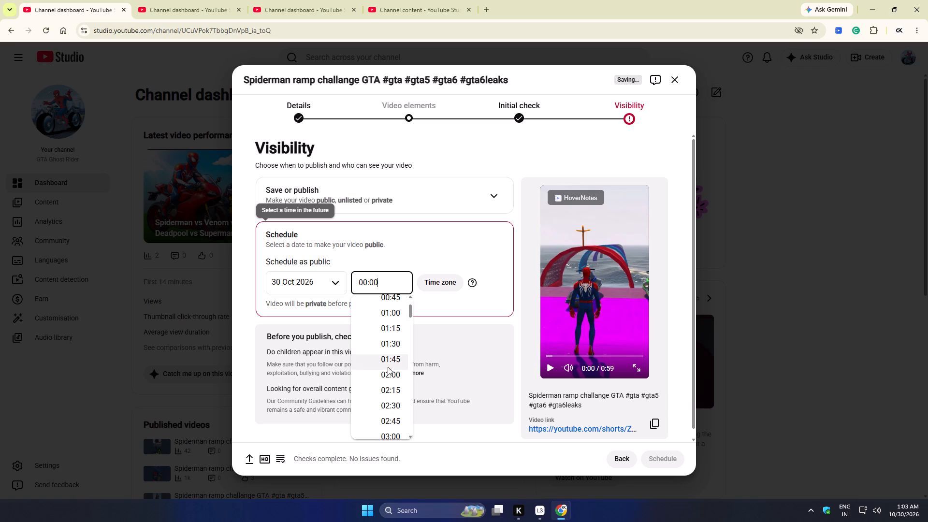
scroll(385, 370, down, 6)
click(394, 397)
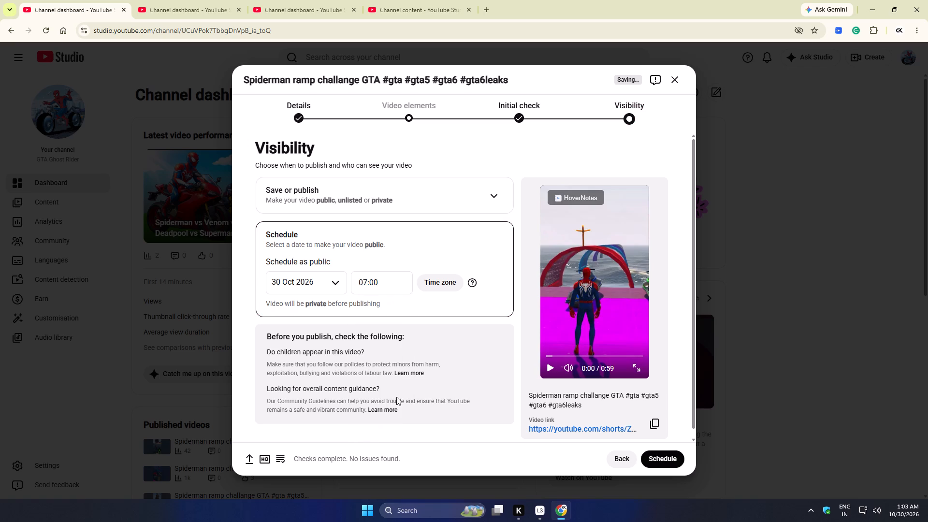
click(661, 460)
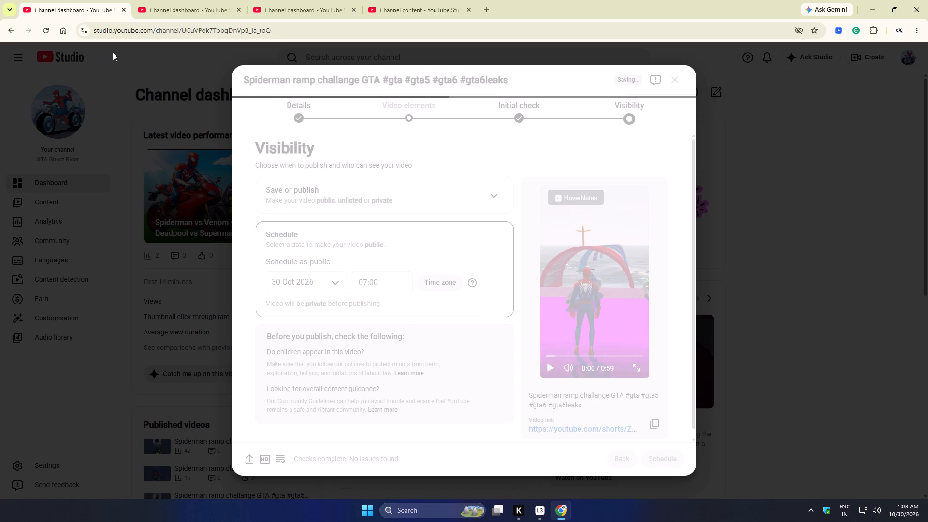
click(567, 342)
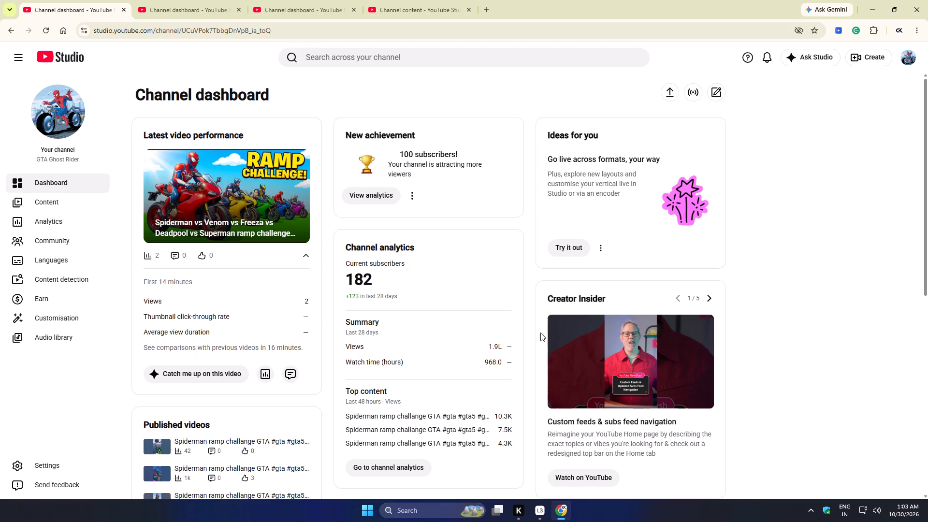
Close video 13's finished page and set video 14's title and description to "Spiderman ramp challange GTA #gta #gta5 #gta6 #gta6leaks".
click(121, 9)
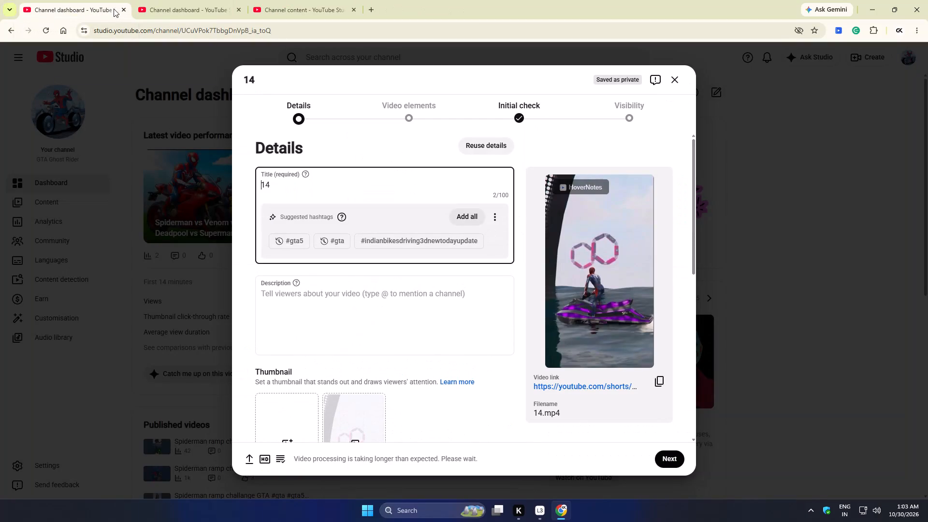
drag(273, 184, 243, 180)
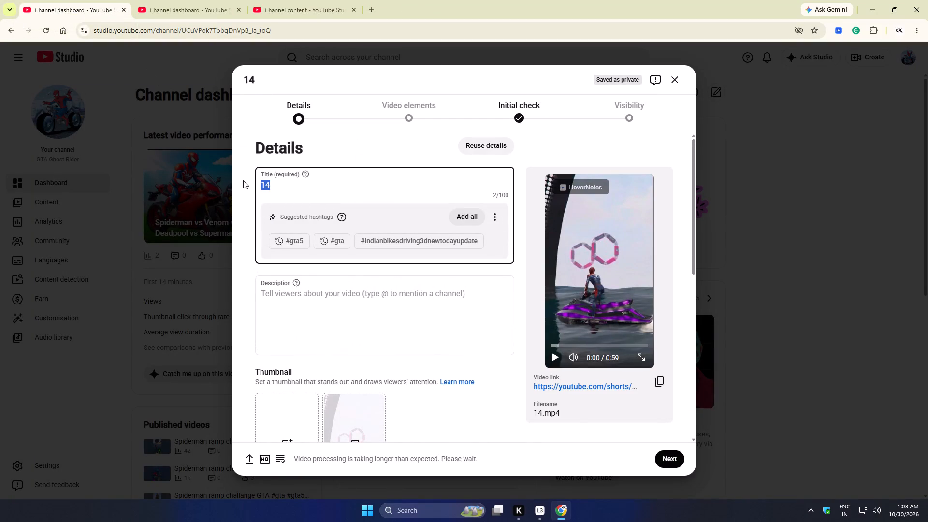
key(ctrl+v)
click(474, 212)
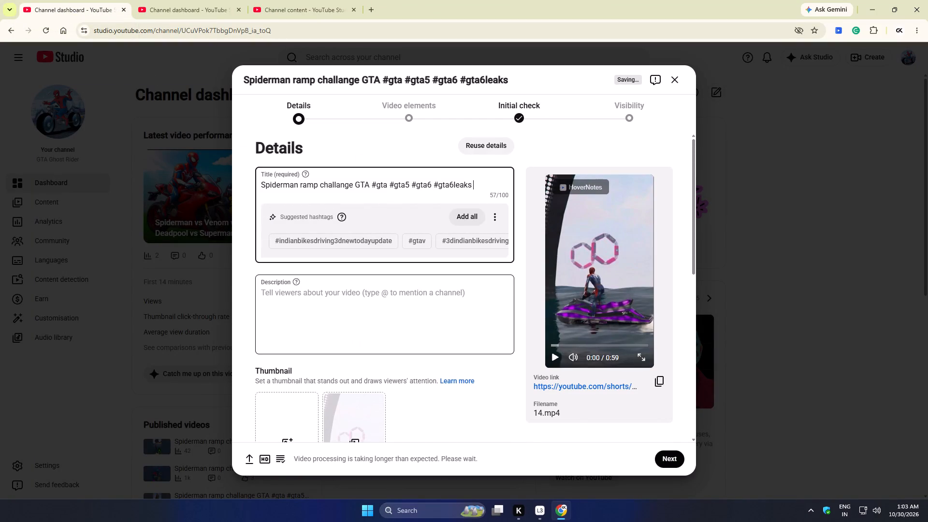
click(396, 303)
key(ctrl+v)
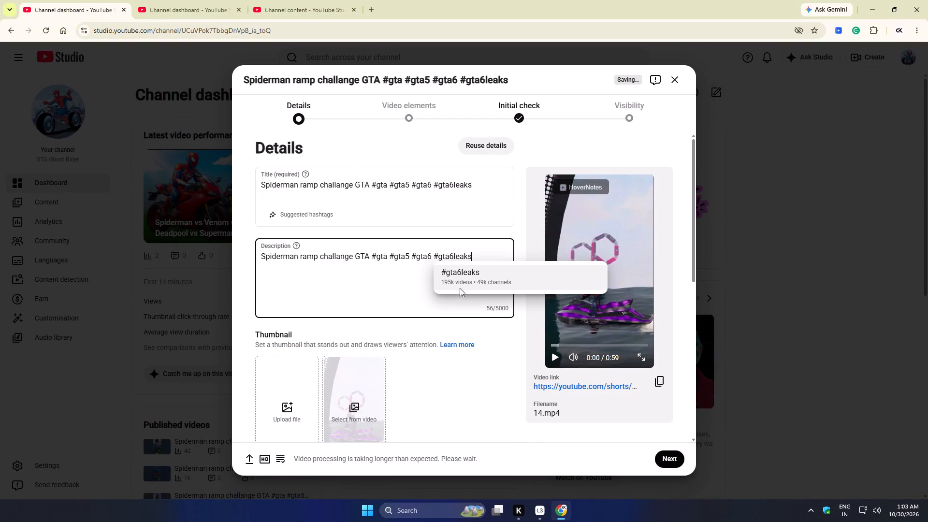
click(473, 280)
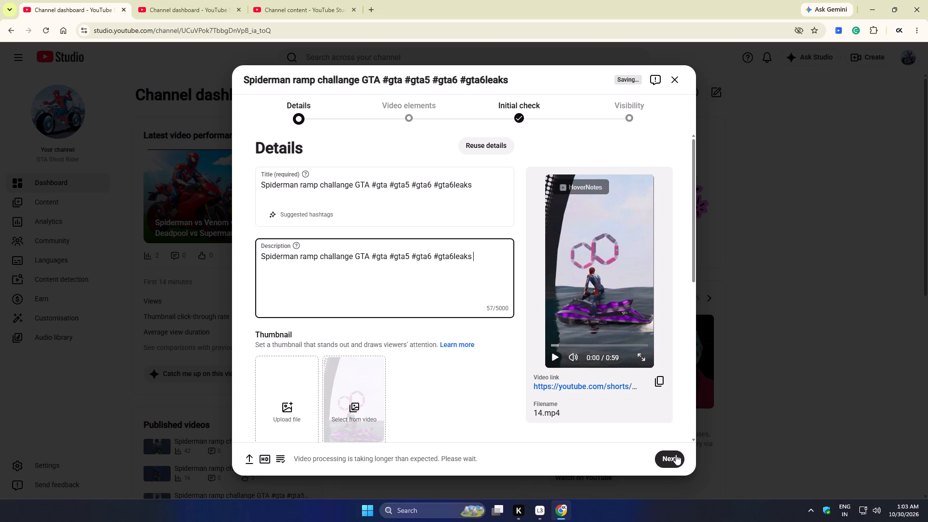
Fill in video 14's public schedule as 30 Oct 2026 at 07:30, without submitting it.
double_click(670, 452)
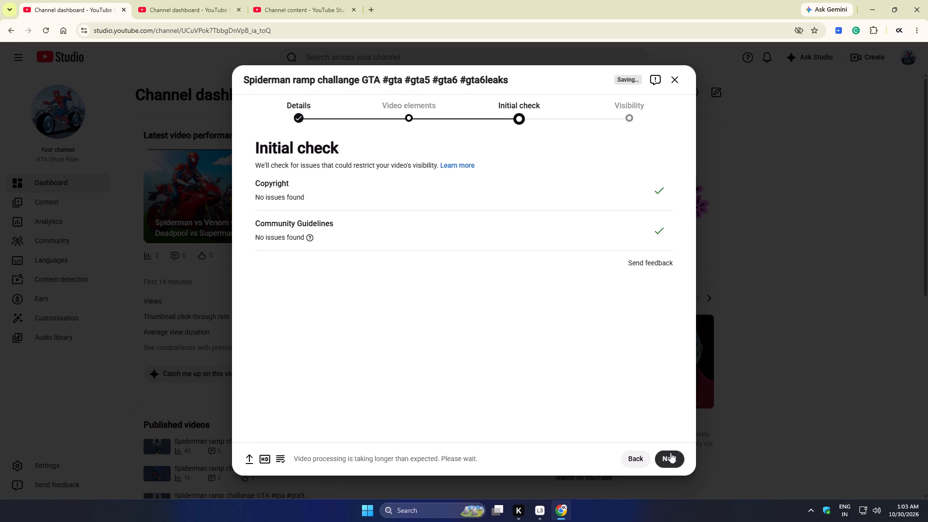
click(670, 452)
click(288, 275)
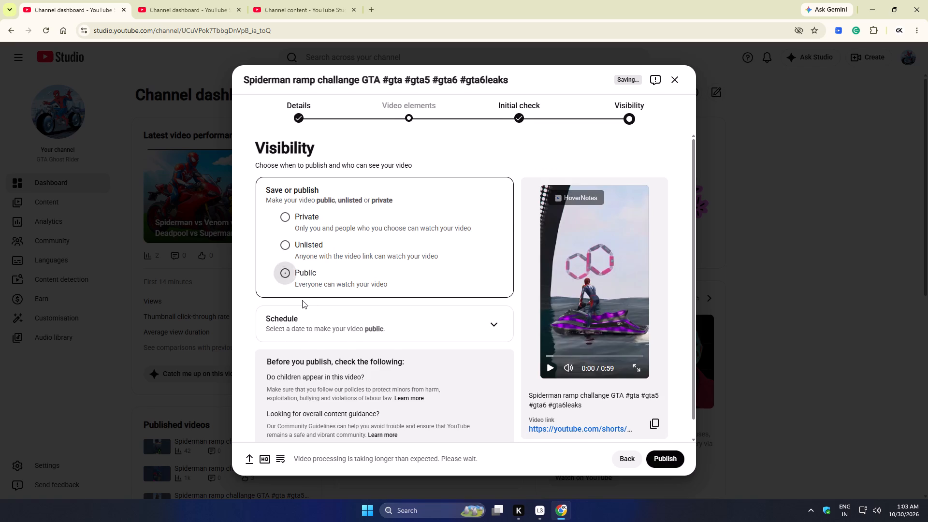
click(312, 312)
click(295, 285)
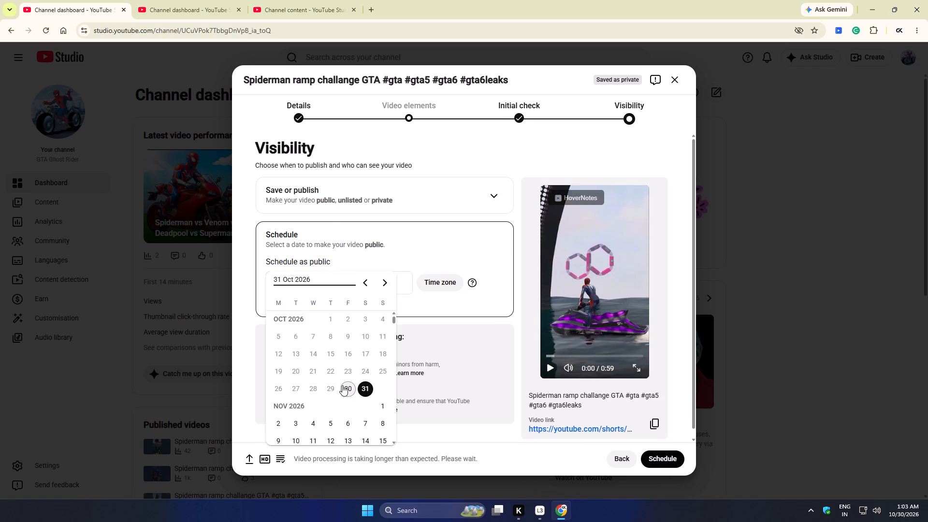
click(346, 387)
click(378, 286)
scroll(390, 355, down, 6)
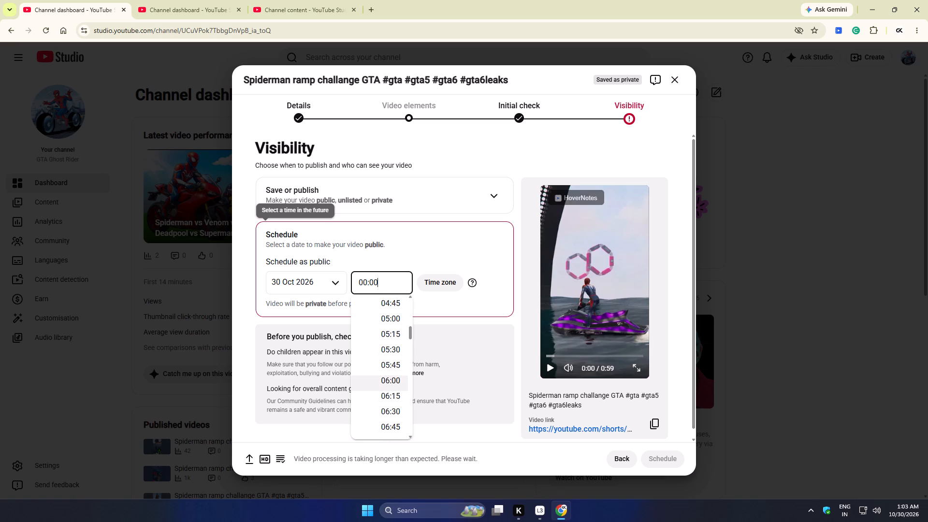
scroll(389, 382, down, 2)
click(387, 379)
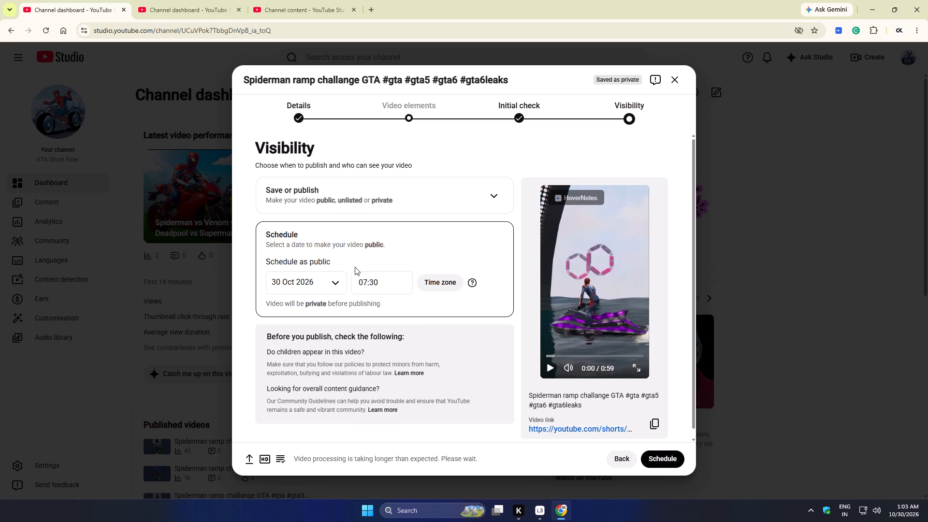
scroll(482, 328, down, 4)
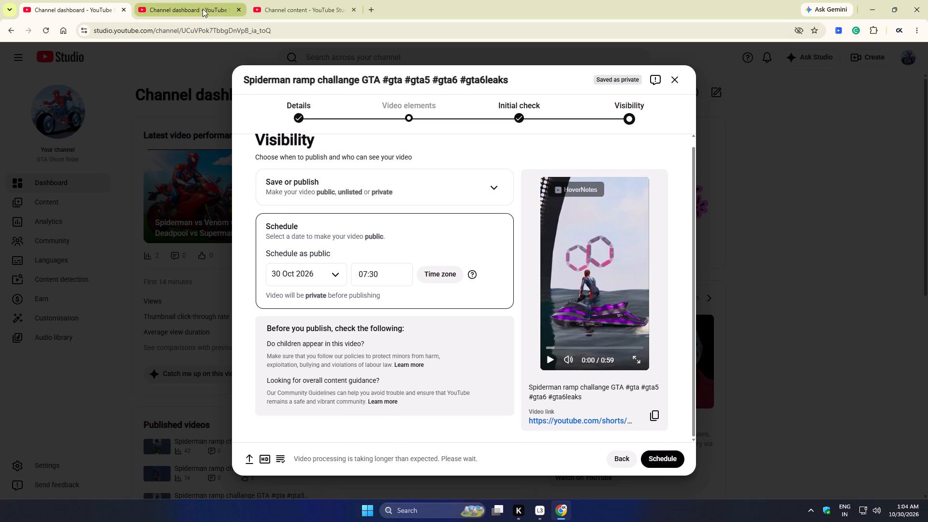
Switch to video 15's page and set its title and description to "Spiderman ramp challange GTA #gta #gta5 #gta6 #gta6leaks".
click(203, 9)
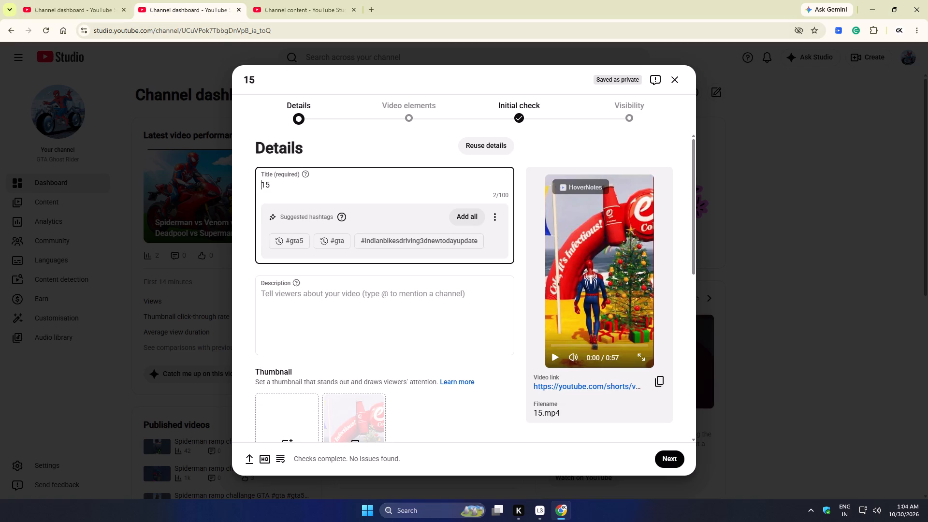
drag(279, 189, 258, 187)
key(ctrl+v)
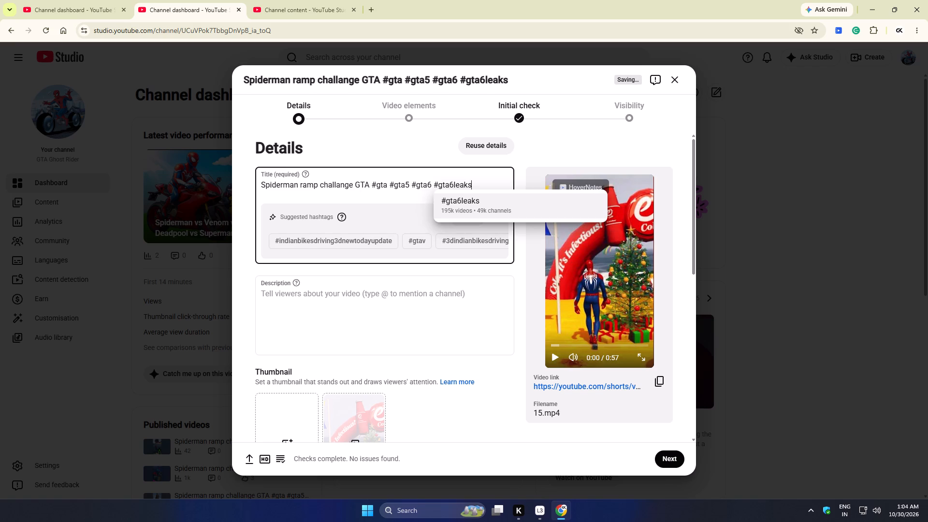
click(475, 203)
click(377, 303)
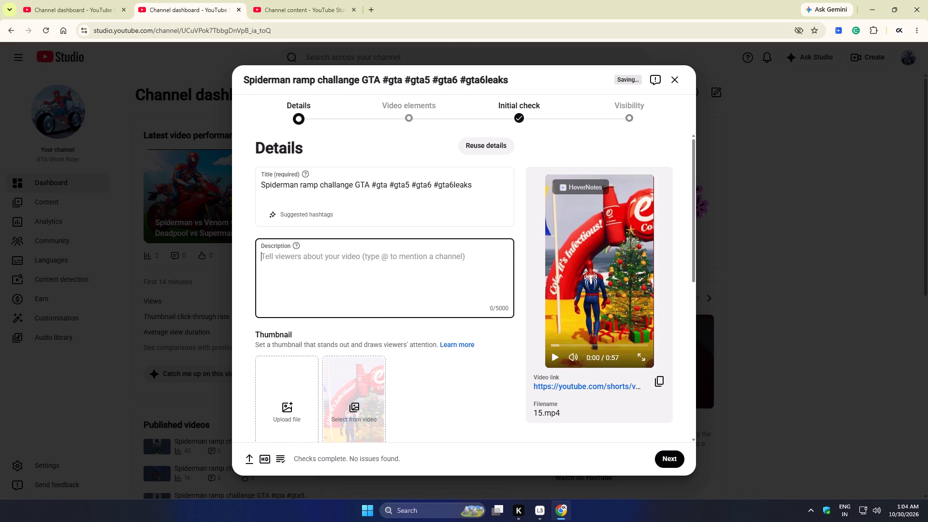
key(ctrl+v)
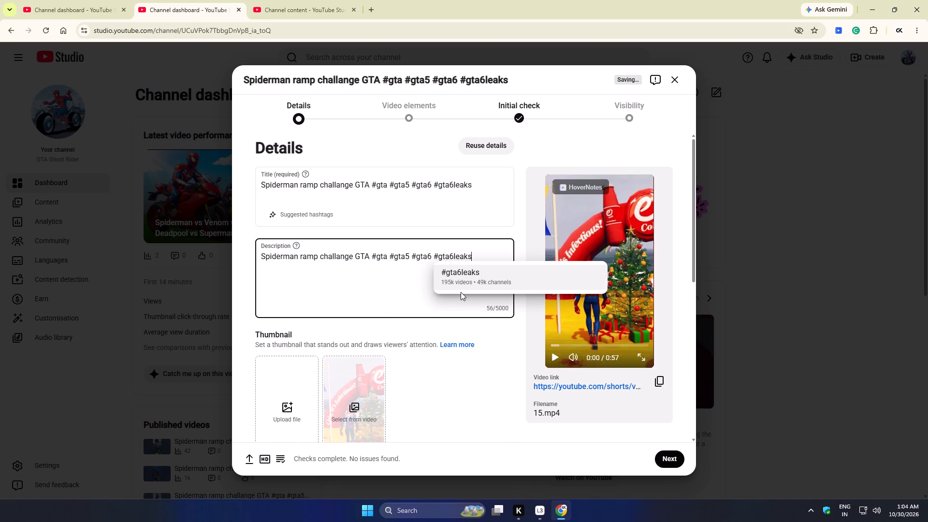
click(483, 275)
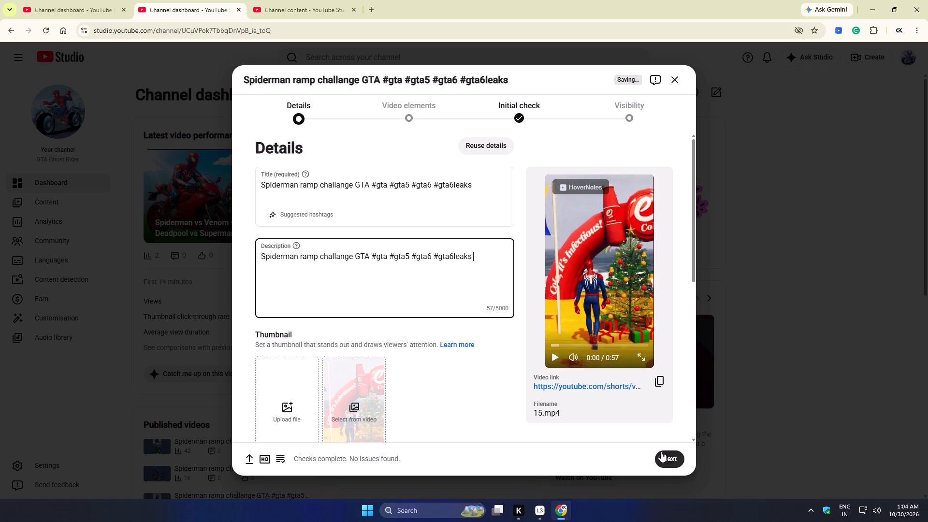
Schedule video 15 to go public on 30 Oct 2026 at 08:00.
double_click(675, 461)
click(675, 461)
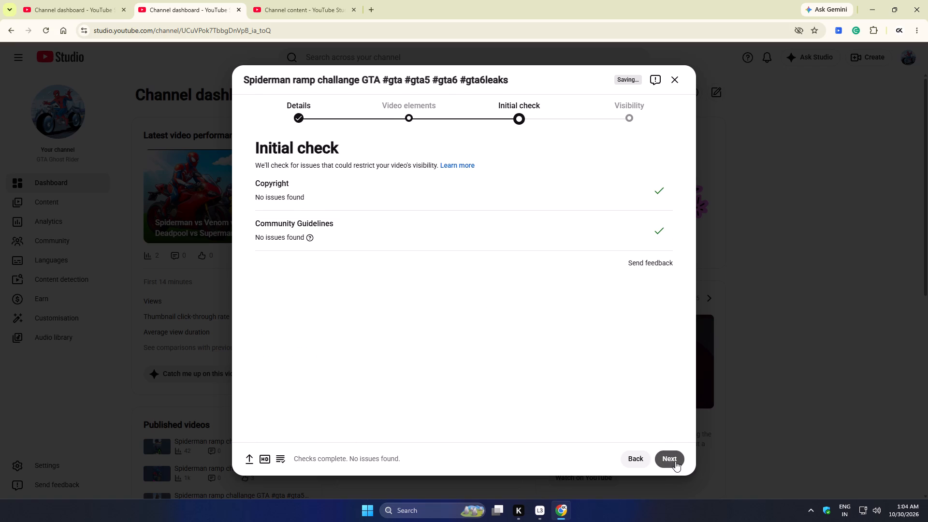
click(284, 274)
click(311, 319)
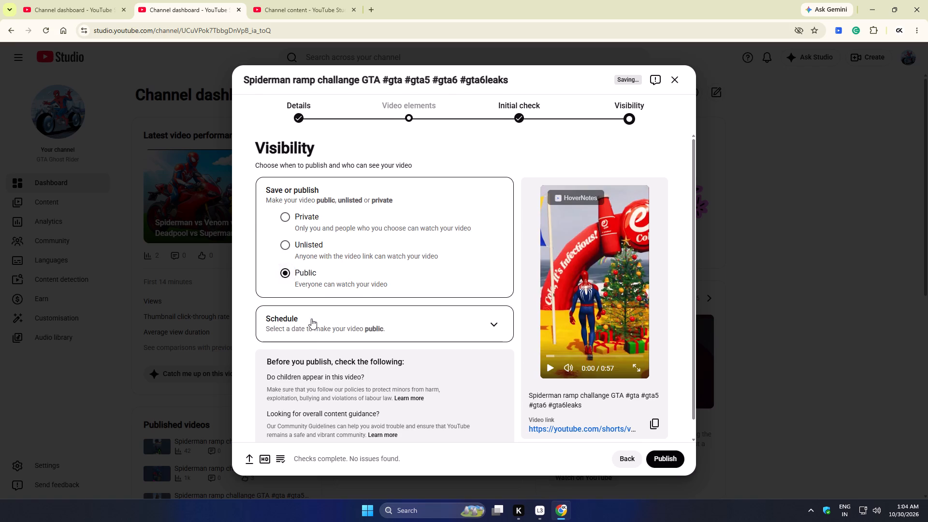
click(309, 284)
click(348, 385)
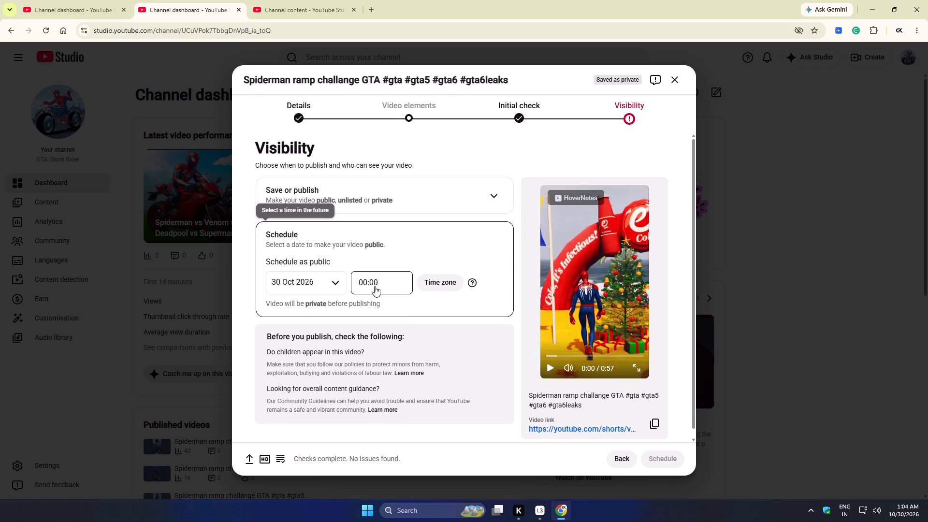
click(377, 283)
scroll(397, 391, down, 6)
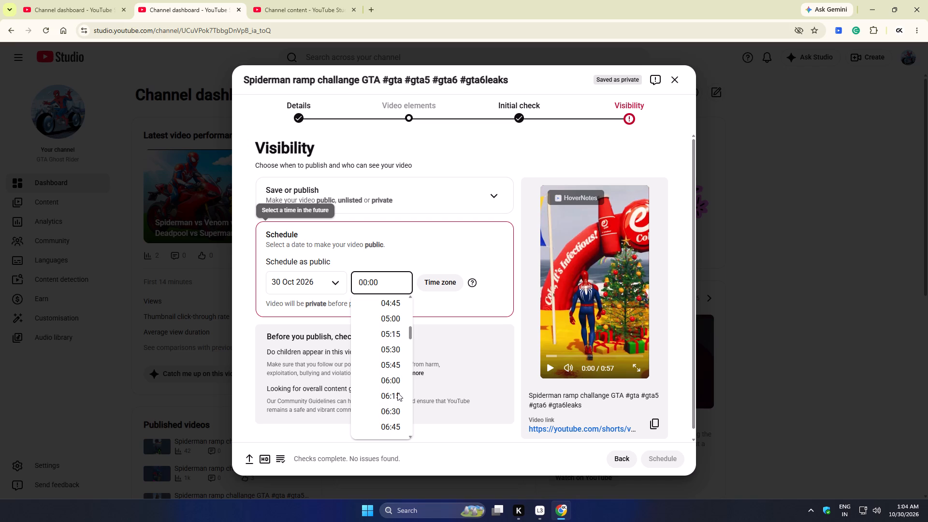
scroll(397, 393, down, 6)
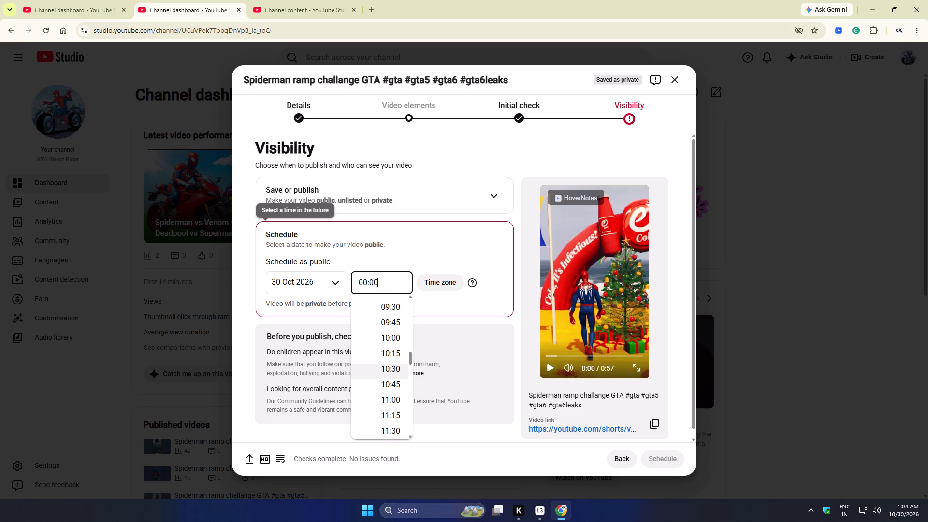
scroll(394, 371, up, 3)
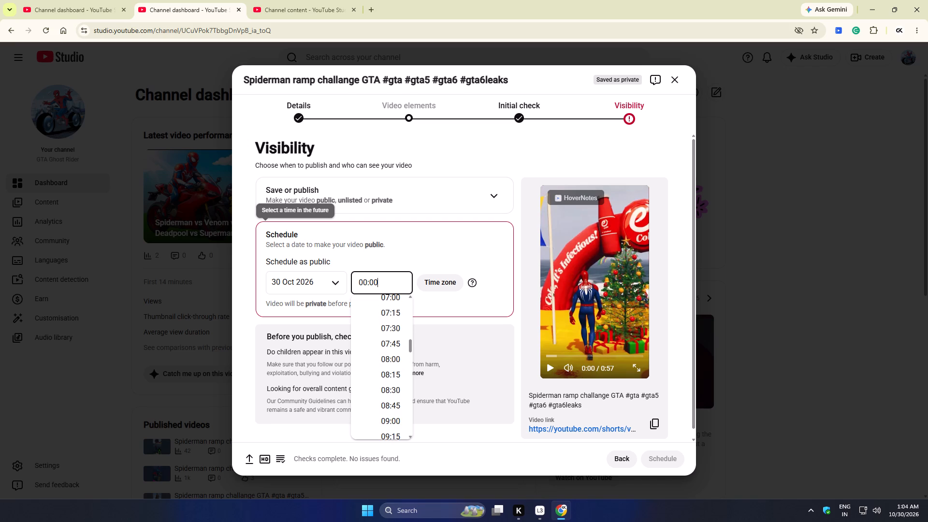
click(395, 361)
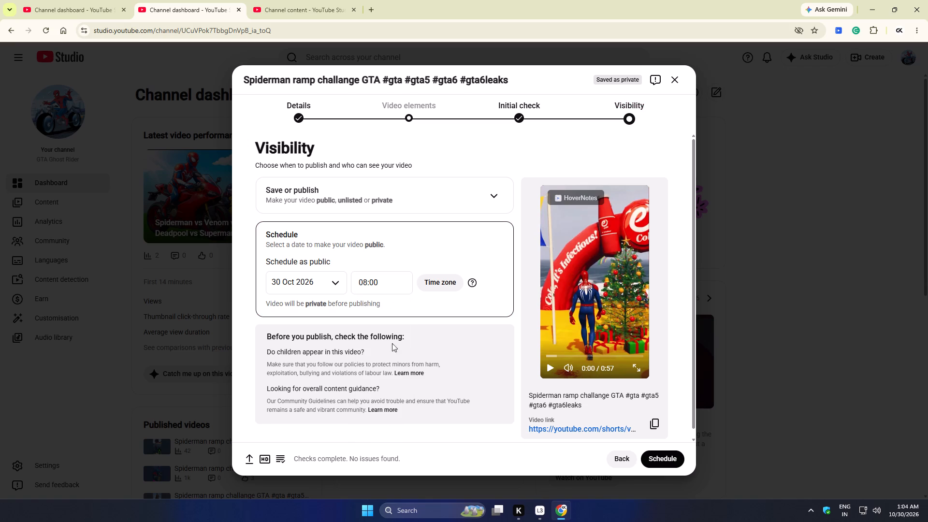
click(659, 453)
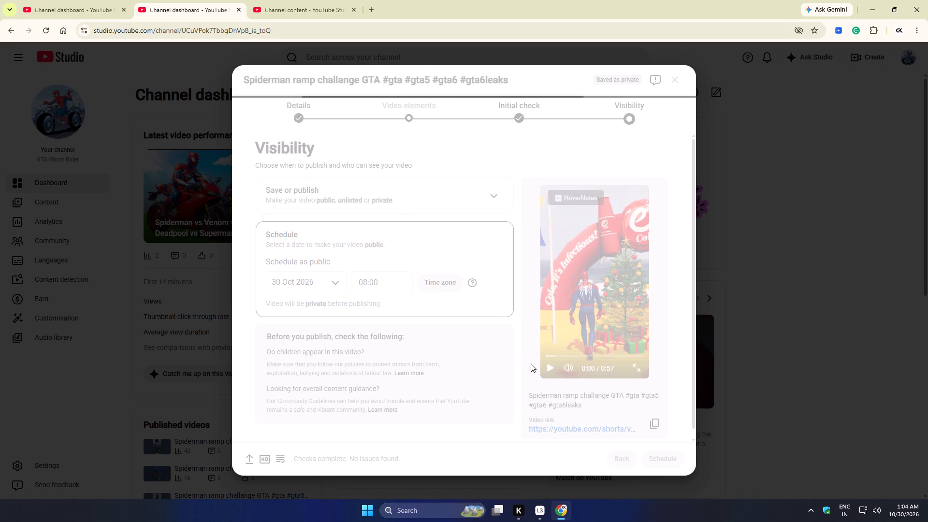
click(568, 345)
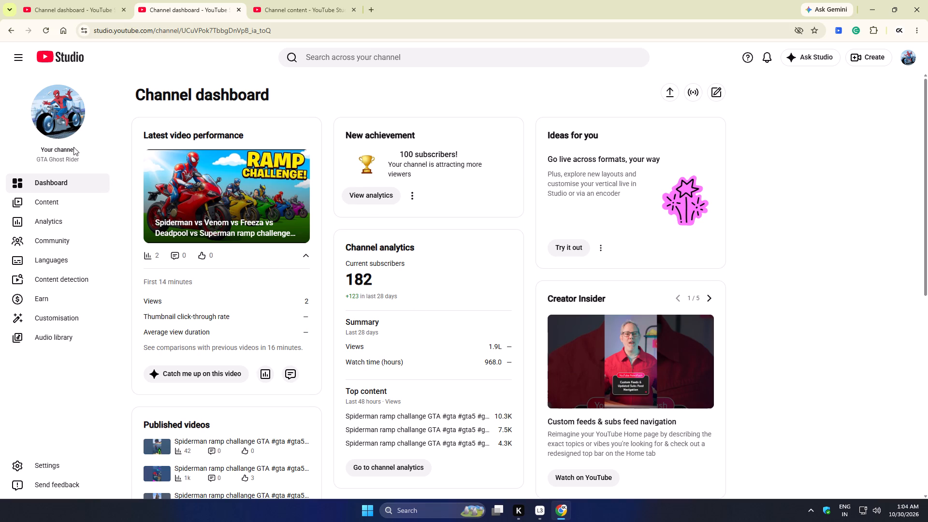
Close video 15's finished page, submit video 14's public schedule for 30 Oct 2026 at 07:30, and close its page.
click(238, 9)
click(86, 5)
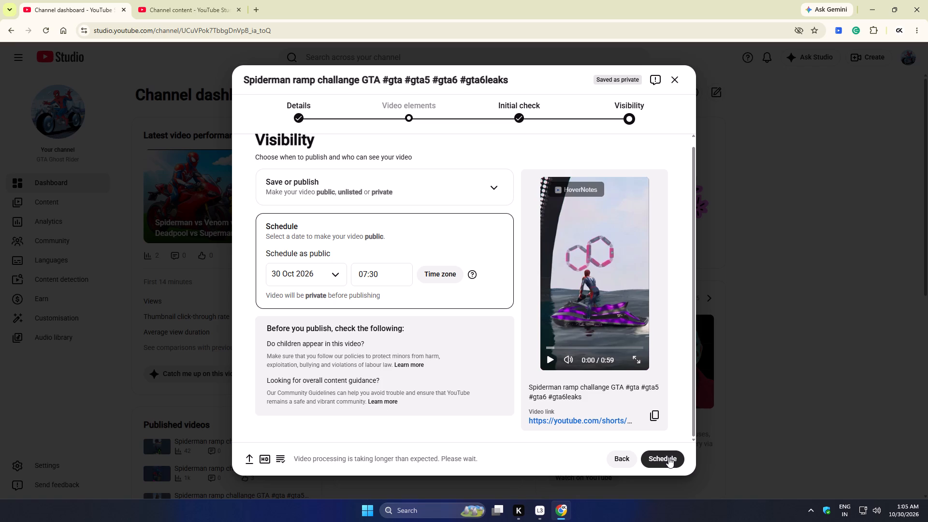
click(668, 457)
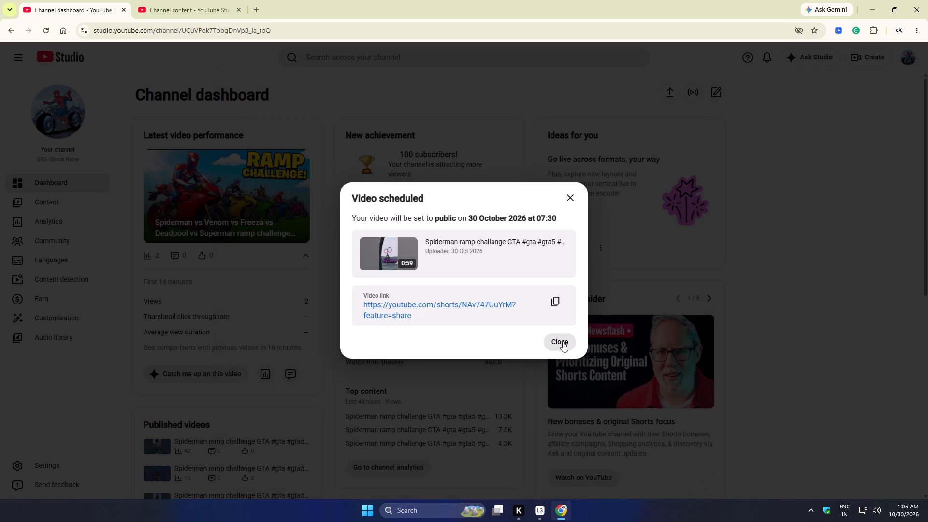
click(563, 341)
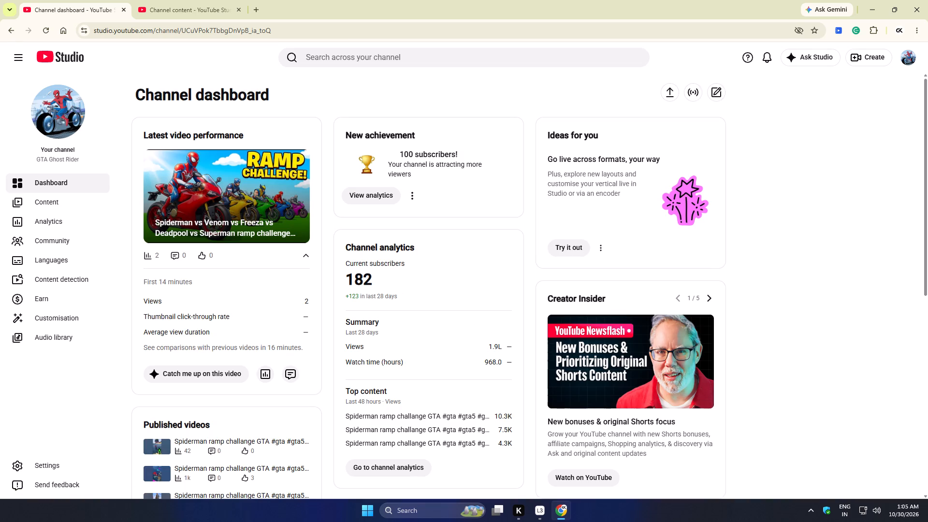
click(123, 9)
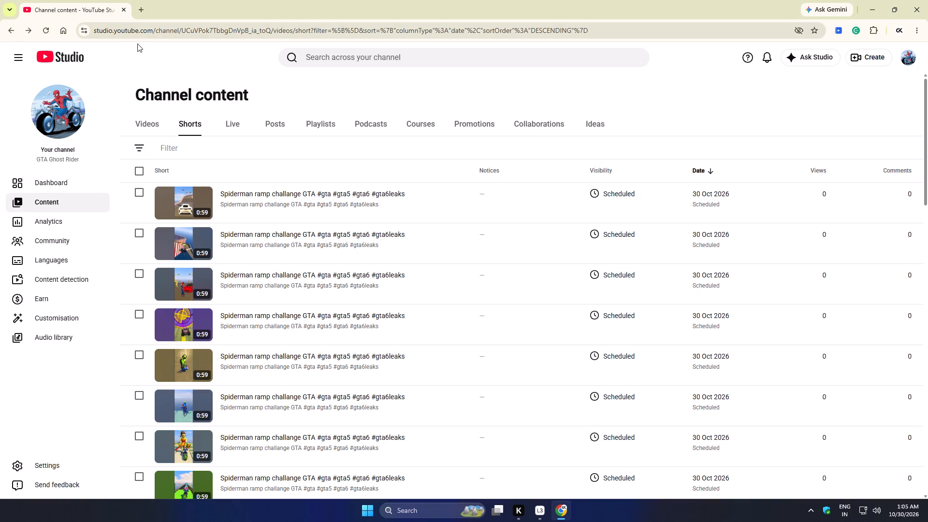
Reload the channel's Shorts list and check that the newly uploaded Shorts are listed with their visibility and dates.
click(47, 29)
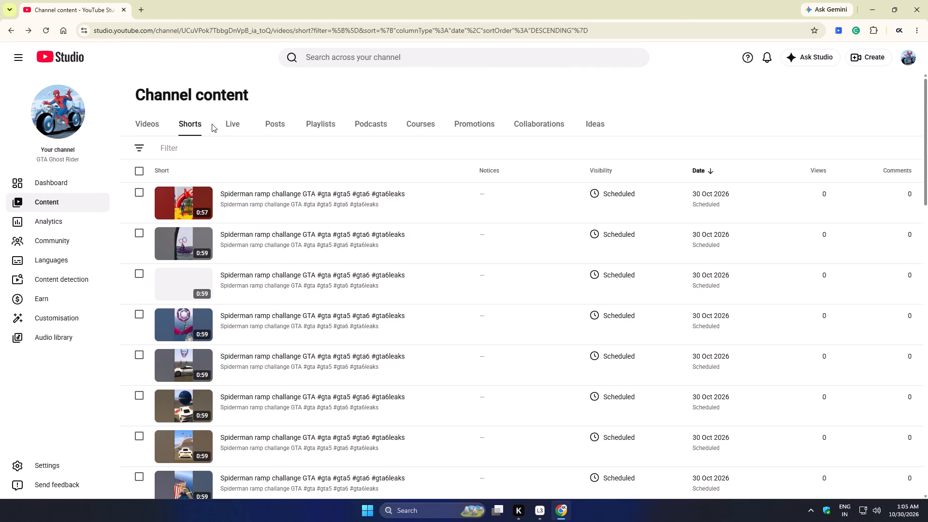
scroll(251, 189, down, 7)
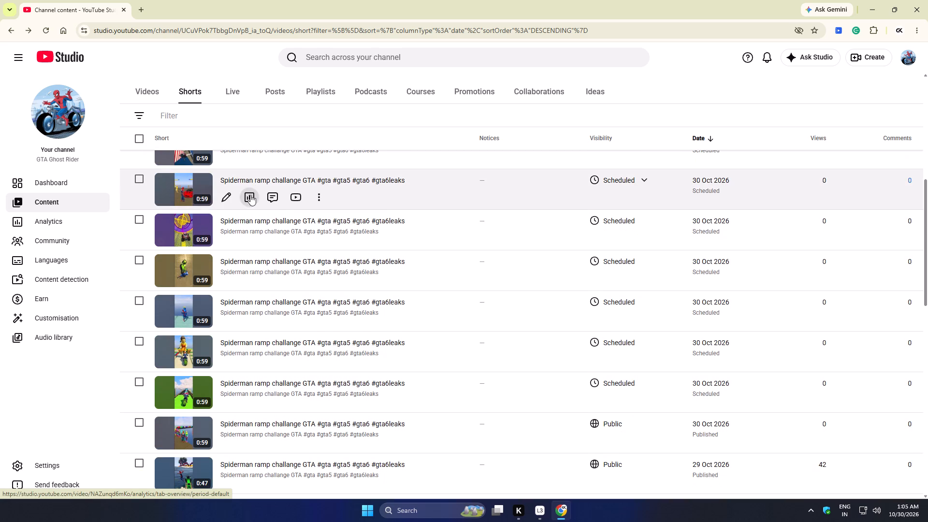
scroll(248, 252, up, 12)
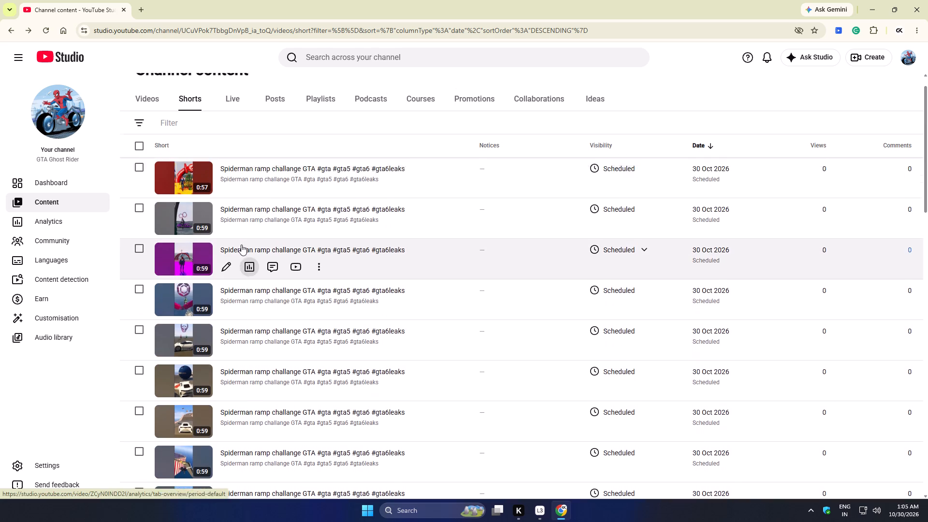
scroll(241, 245, up, 1)
scroll(230, 258, down, 3)
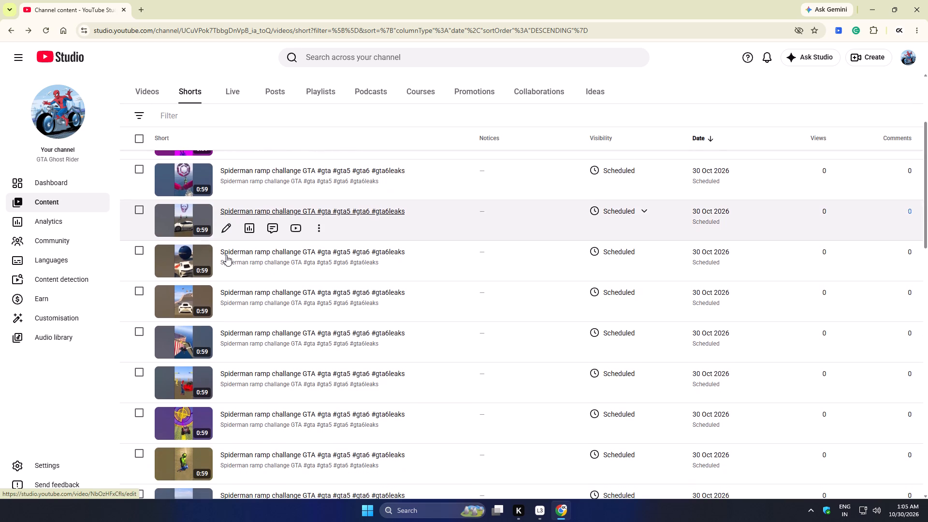
scroll(187, 349, down, 2)
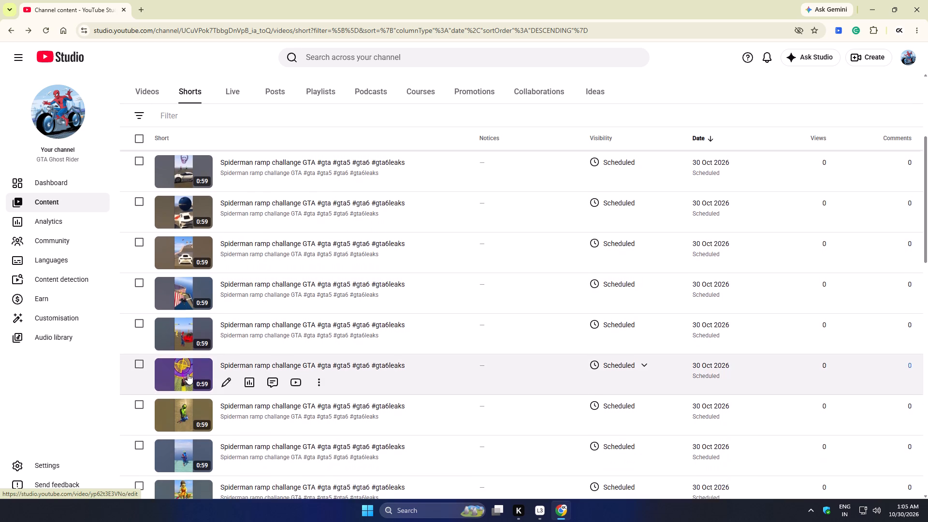
scroll(188, 374, down, 2)
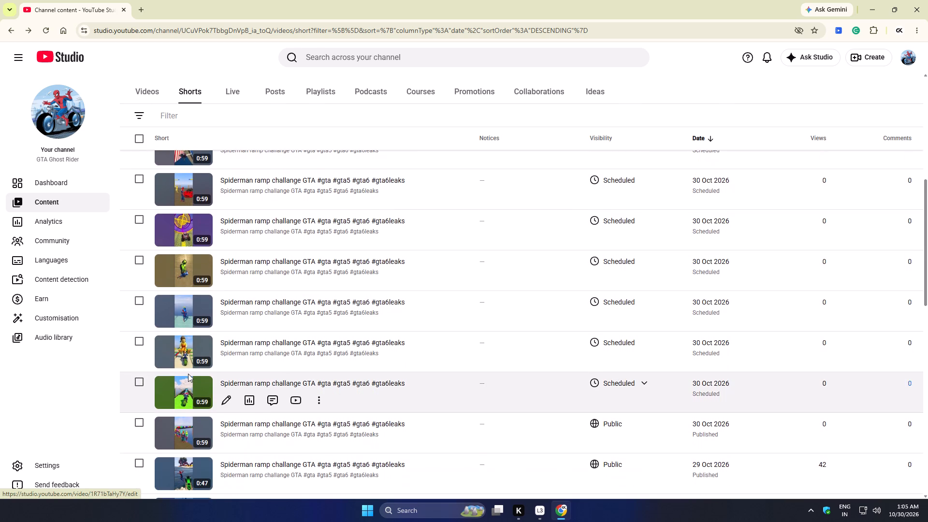
scroll(188, 373, down, 2)
scroll(188, 367, up, 12)
scroll(188, 367, up, 10)
Reopen the channel's Shorts list from the dashboard and review the scheduled and published Shorts again.
click(66, 182)
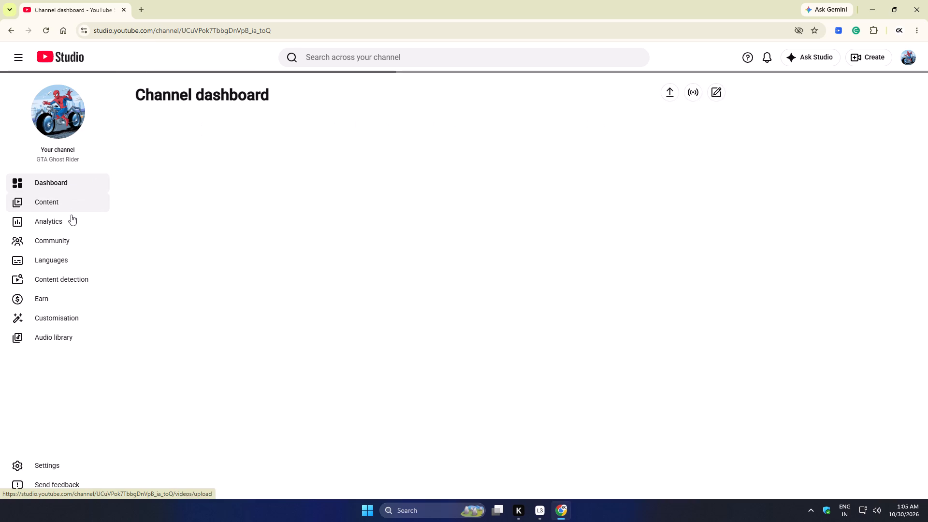
click(72, 203)
click(195, 126)
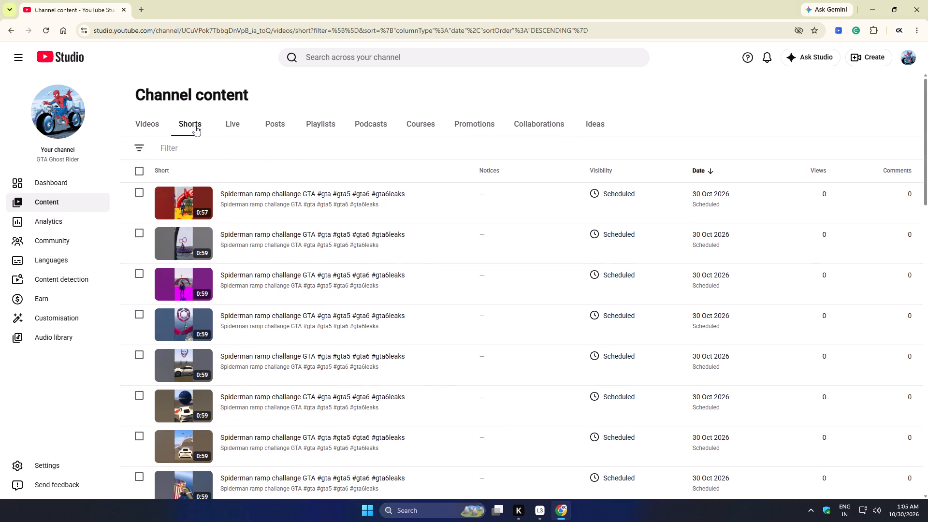
scroll(241, 232, down, 7)
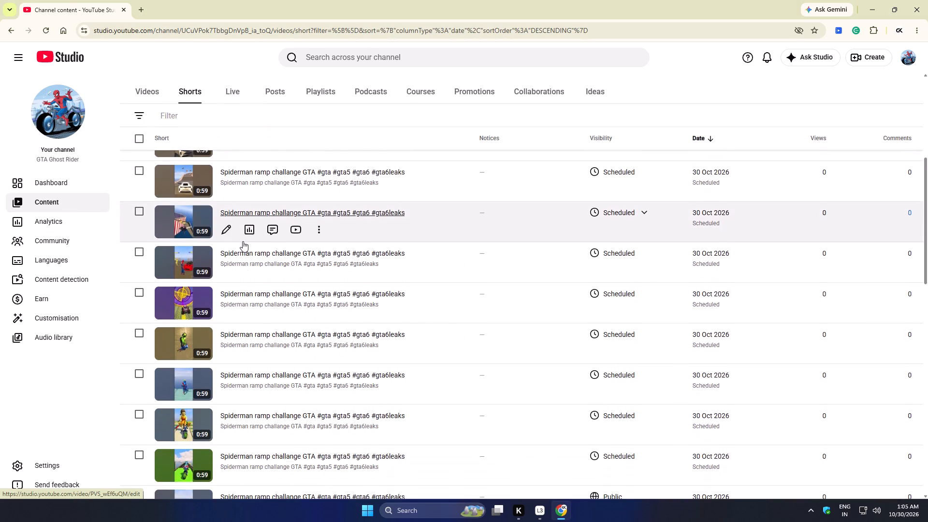
scroll(243, 241, down, 2)
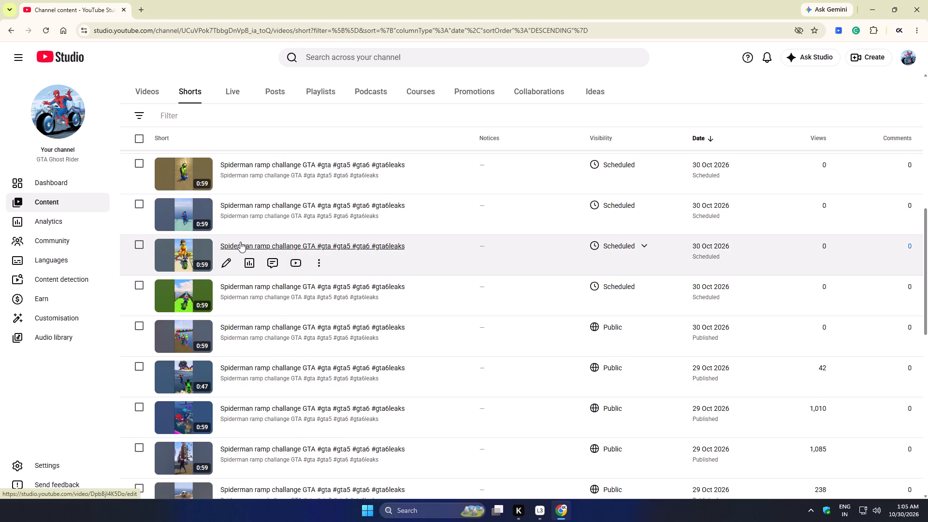
scroll(240, 242, down, 1)
scroll(240, 242, up, 11)
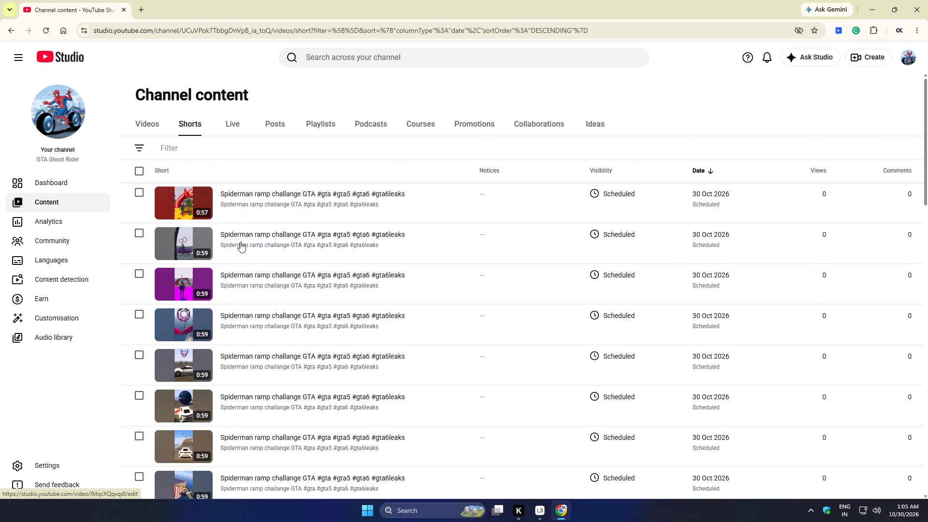
scroll(240, 242, up, 17)
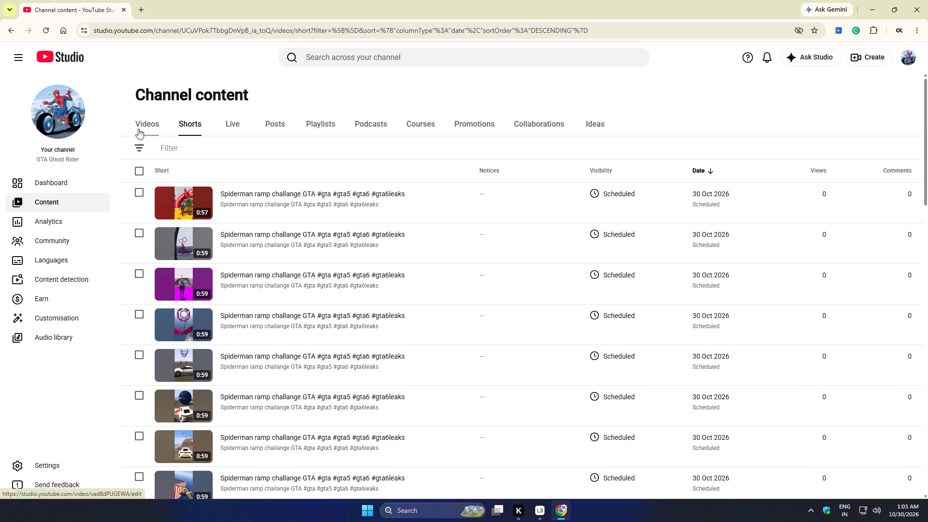
Open the channel's regular videos list and examine the analytics overview of the video published 29 Oct 2026.
click(145, 128)
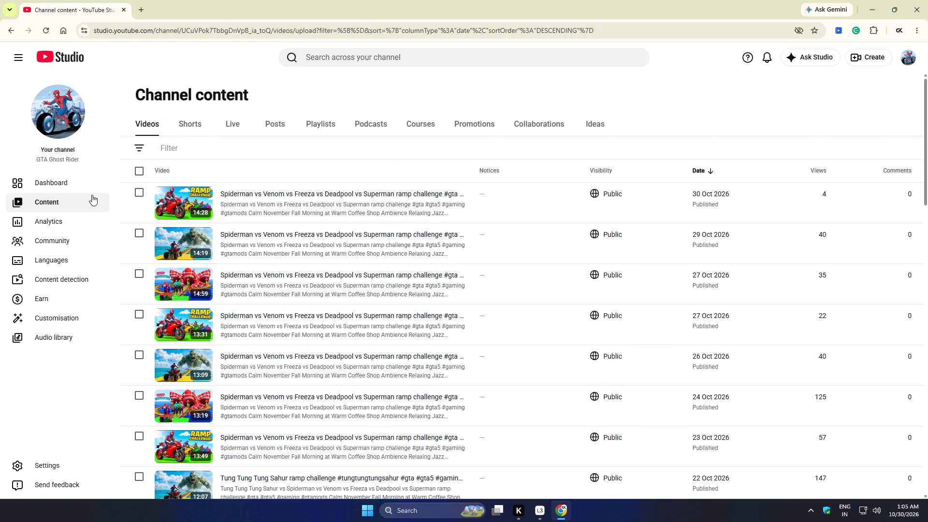
click(85, 180)
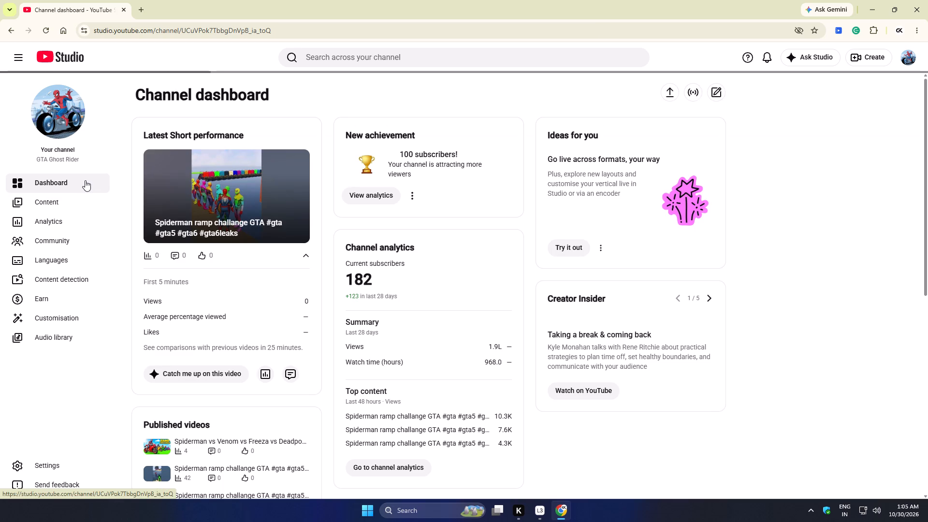
click(77, 195)
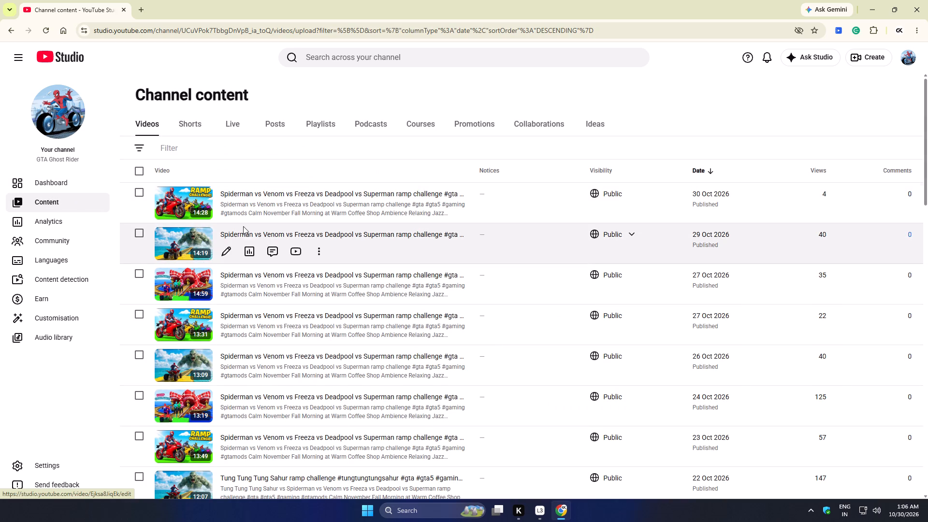
click(250, 246)
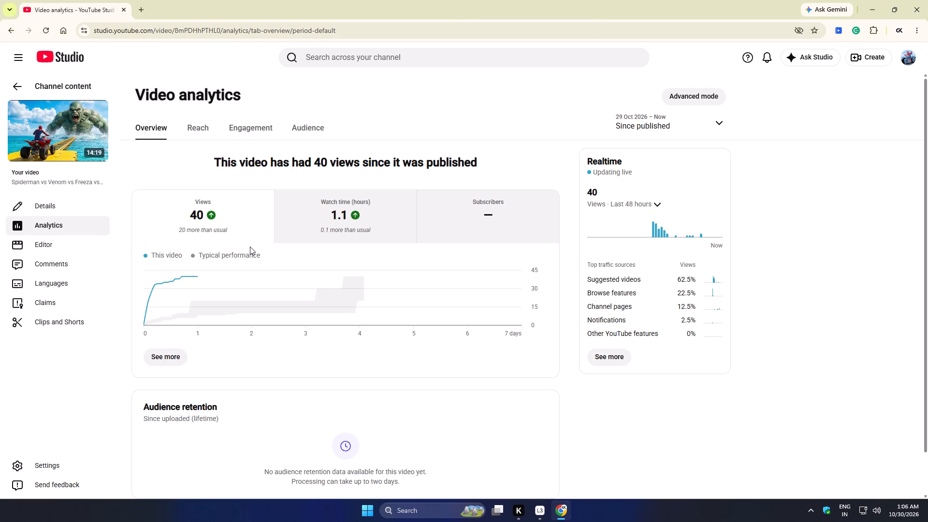
scroll(250, 246, down, 4)
scroll(250, 246, up, 4)
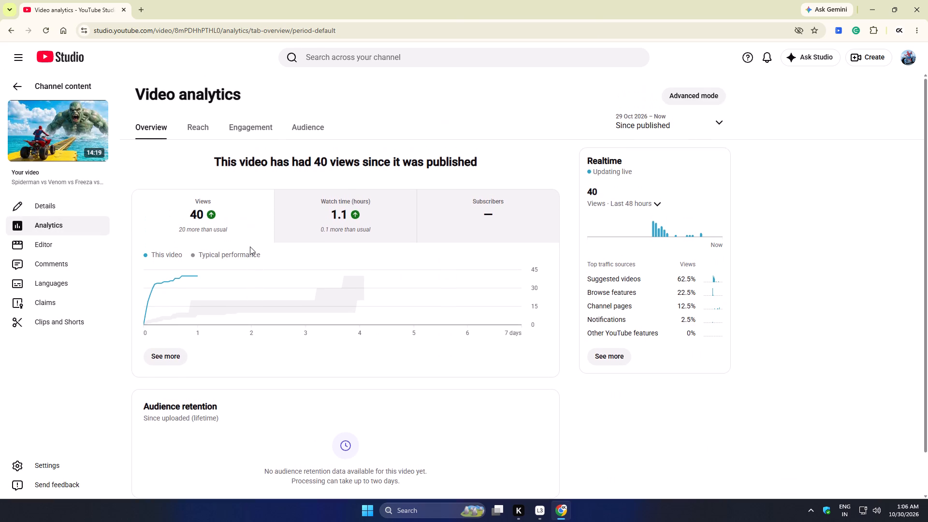
click(11, 83)
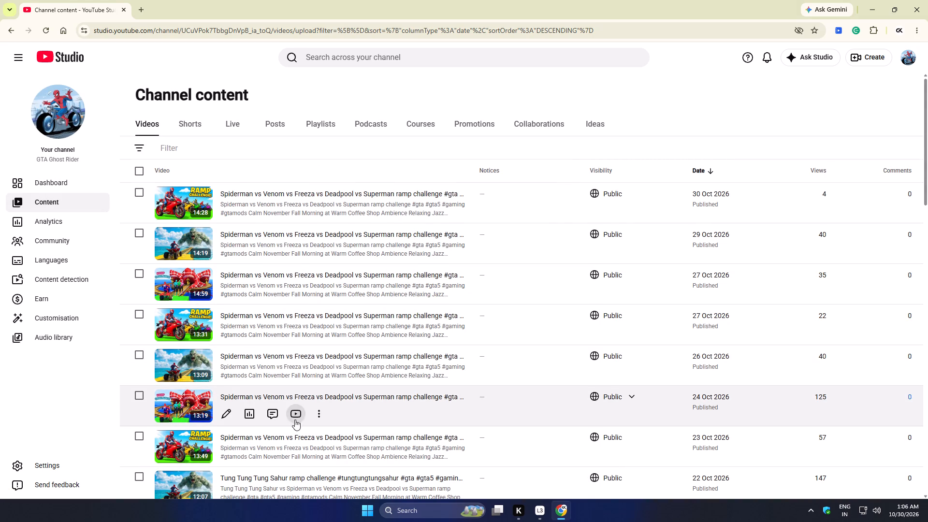
Examine the views, traffic sources and audience retention of the video published 24 Oct 2026, and return to the video list.
click(250, 415)
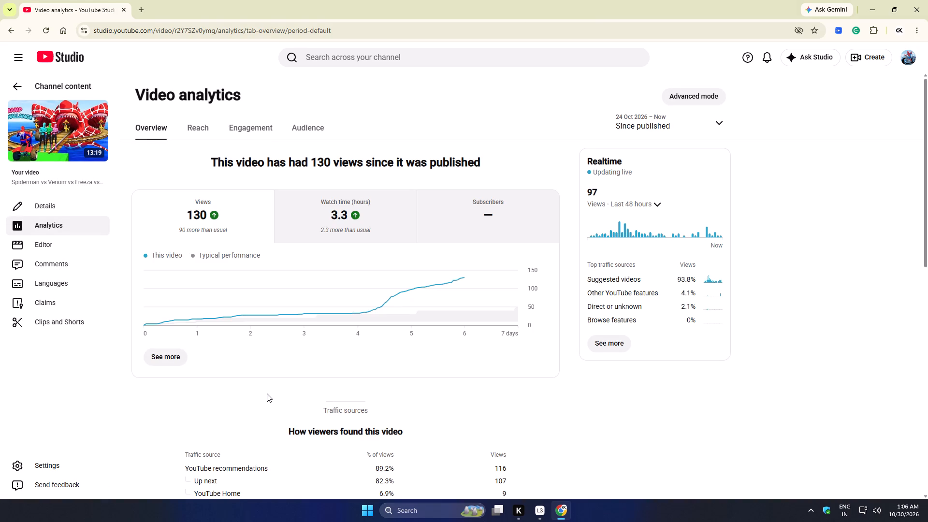
scroll(267, 393, down, 6)
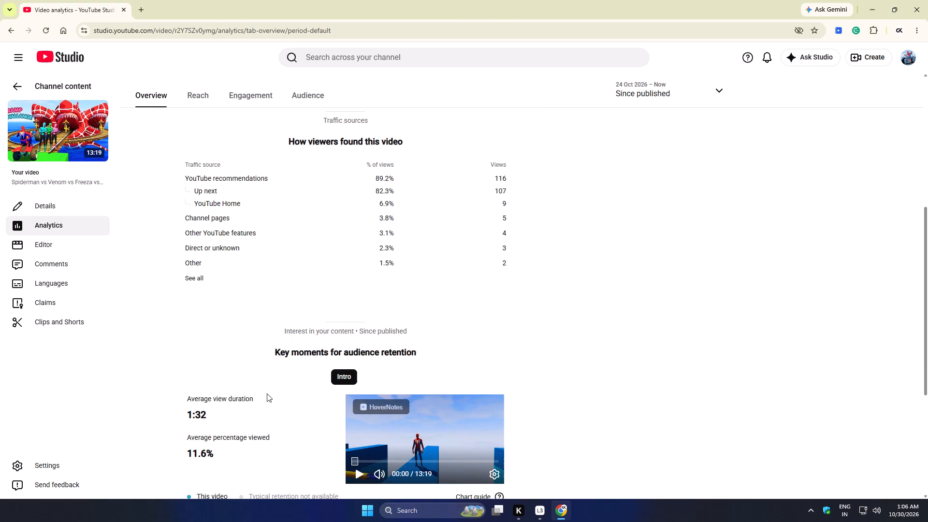
scroll(267, 393, up, 9)
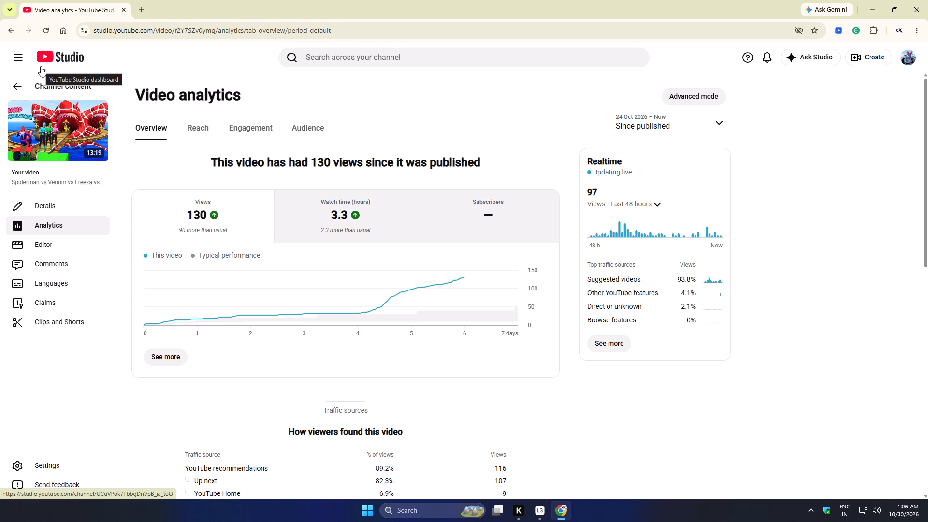
scroll(460, 255, down, 8)
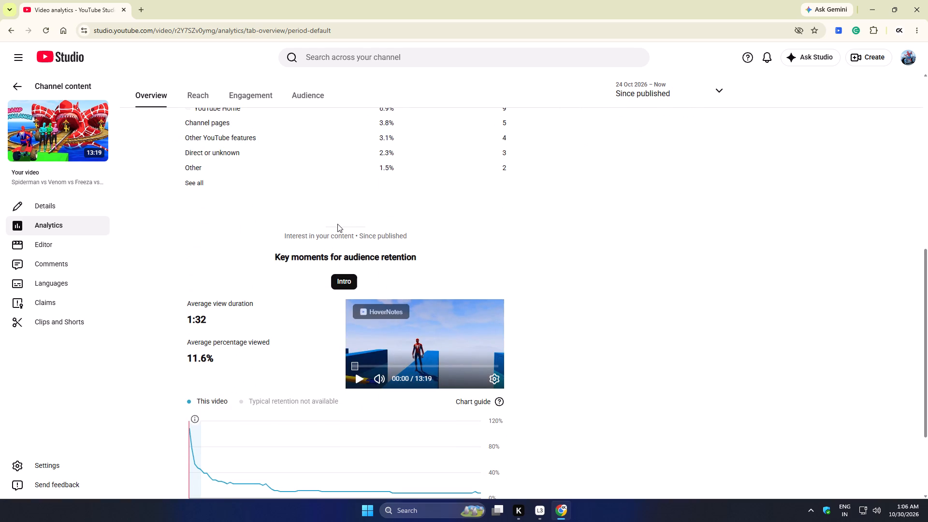
scroll(291, 221, up, 10)
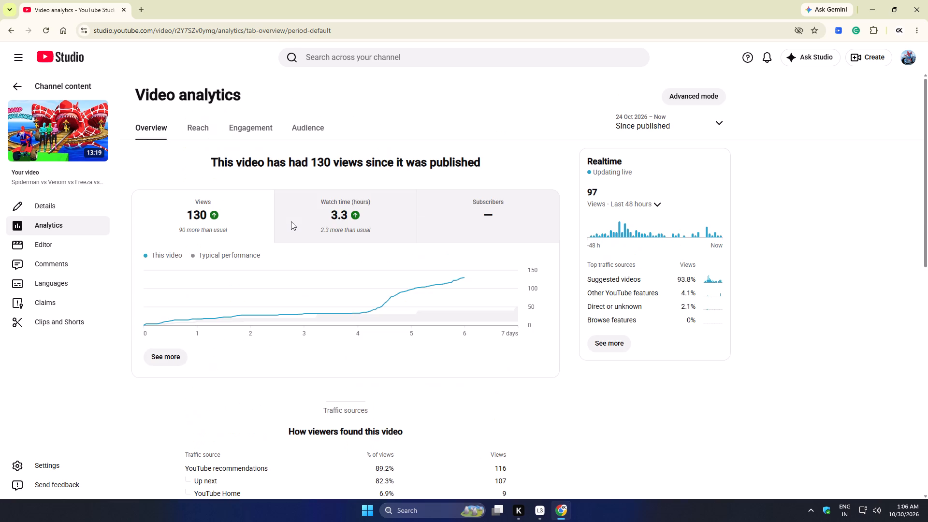
click(18, 79)
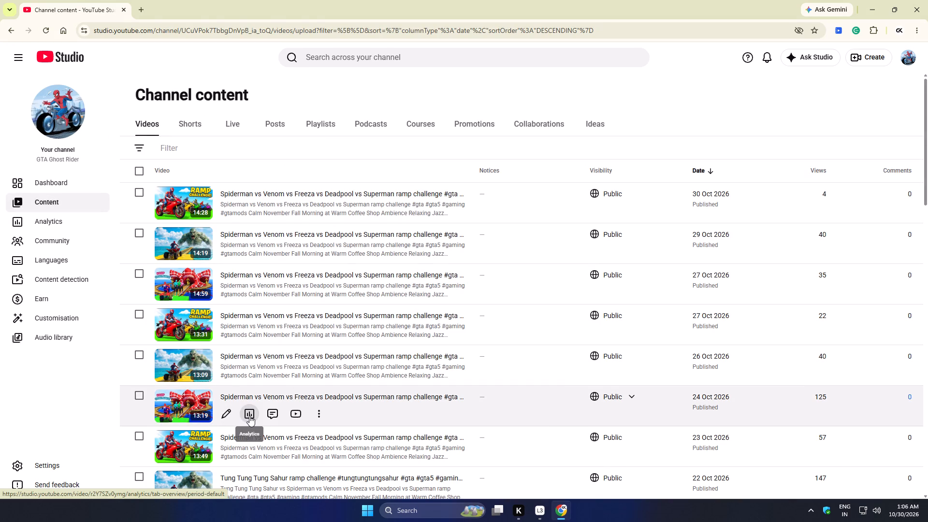
click(249, 416)
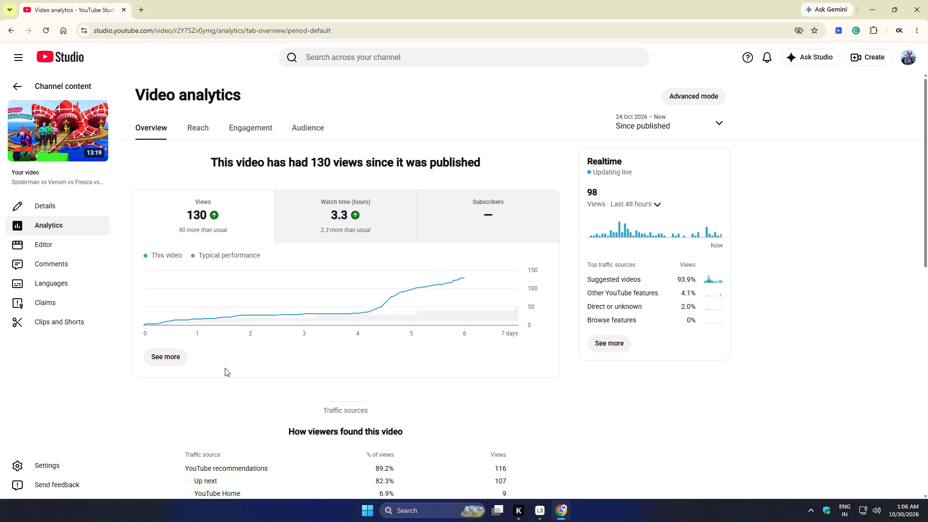
scroll(170, 272, down, 6)
scroll(170, 271, up, 10)
click(17, 88)
scroll(182, 164, up, 5)
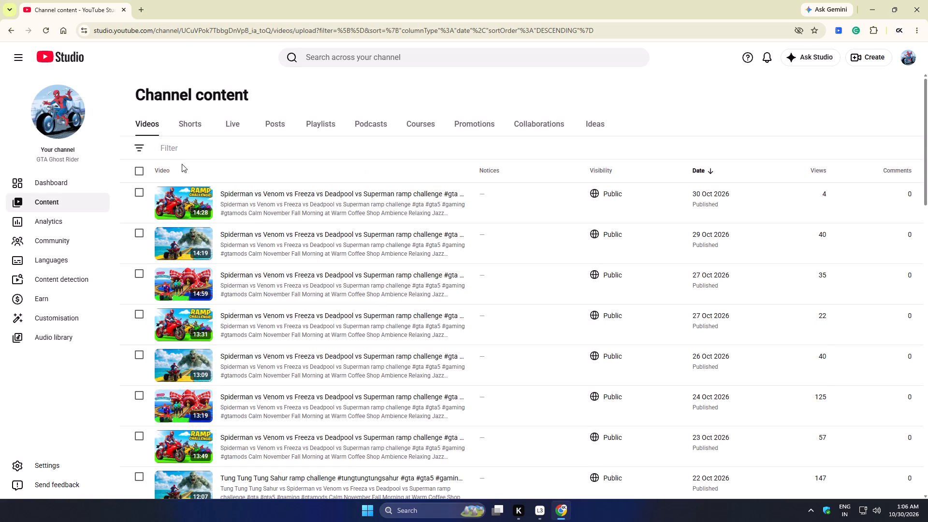
scroll(182, 164, up, 4)
Reload the channel dashboard and review the latest Short's performance, channel analytics, published videos and comments.
click(84, 185)
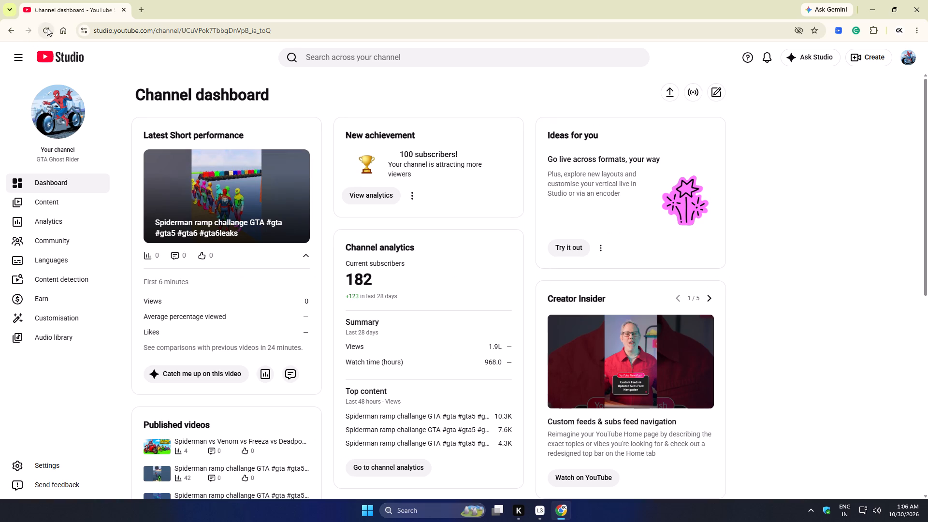
click(47, 28)
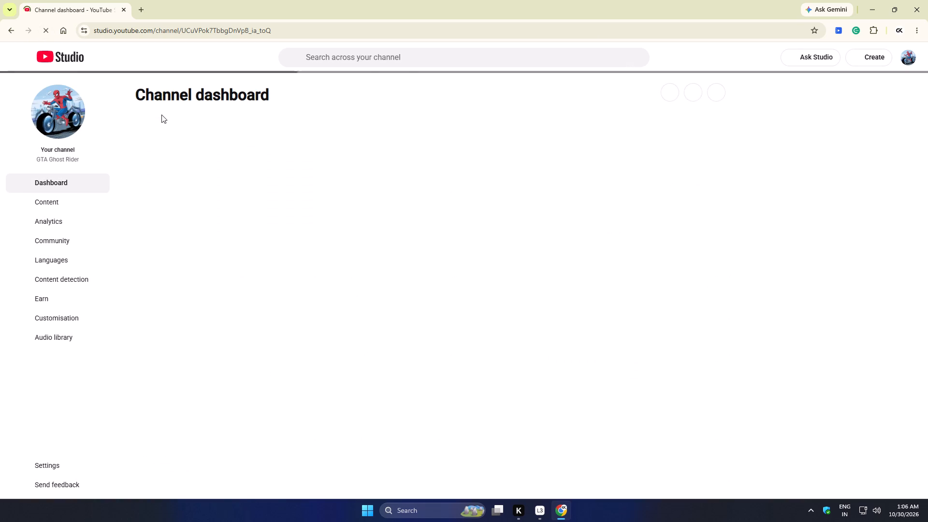
scroll(186, 136, down, 2)
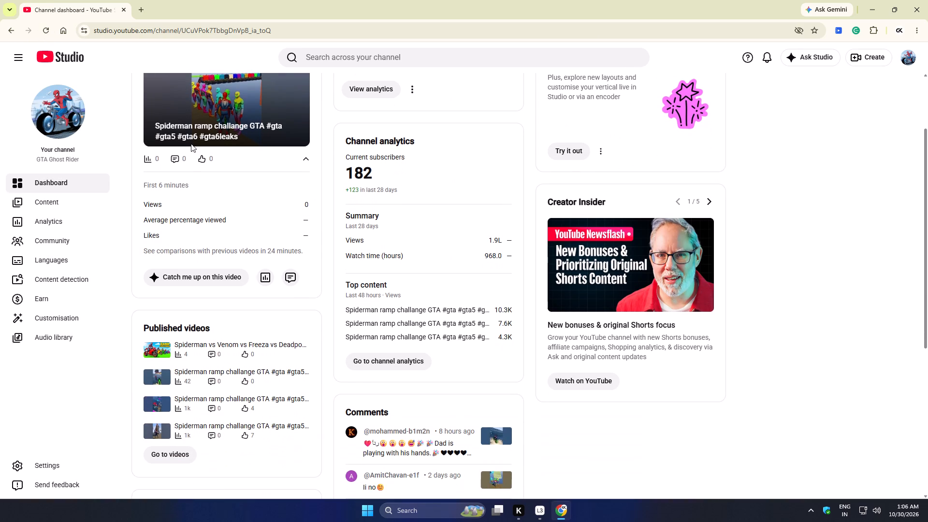
Open the channel's Earn page and examine the earning milestones and monetisation eligibility progress.
scroll(191, 144, up, 1)
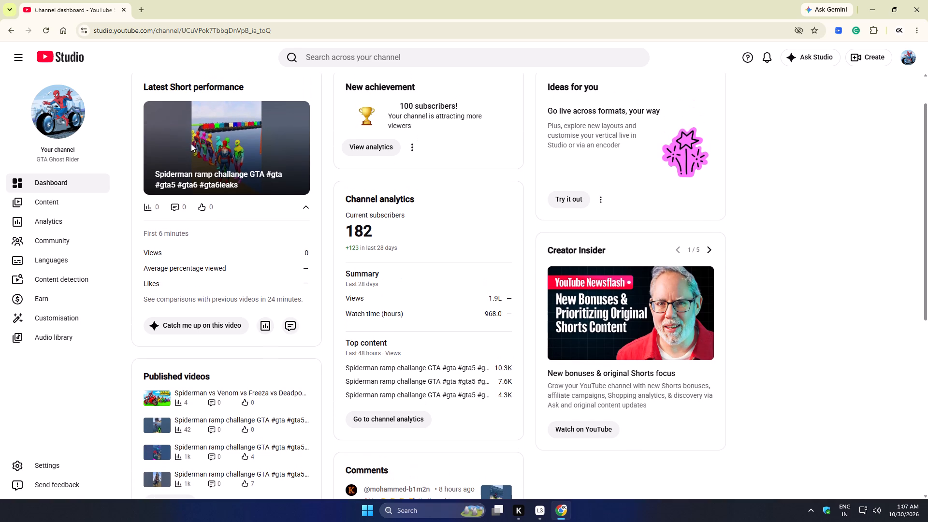
scroll(191, 144, up, 1)
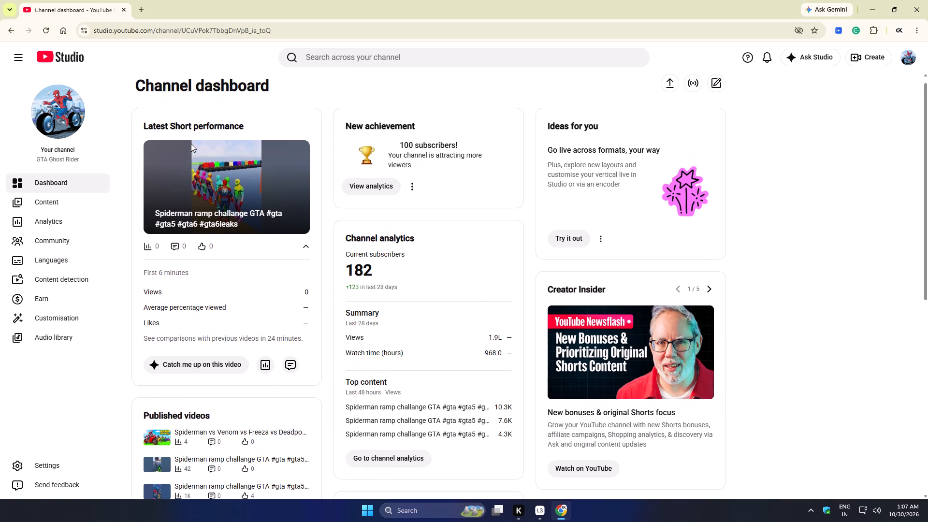
scroll(191, 144, up, 2)
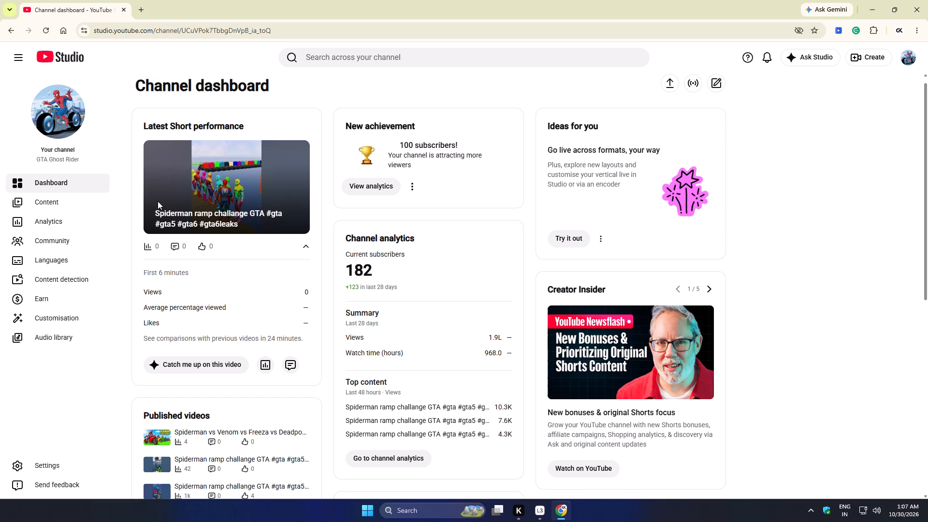
scroll(158, 201, up, 8)
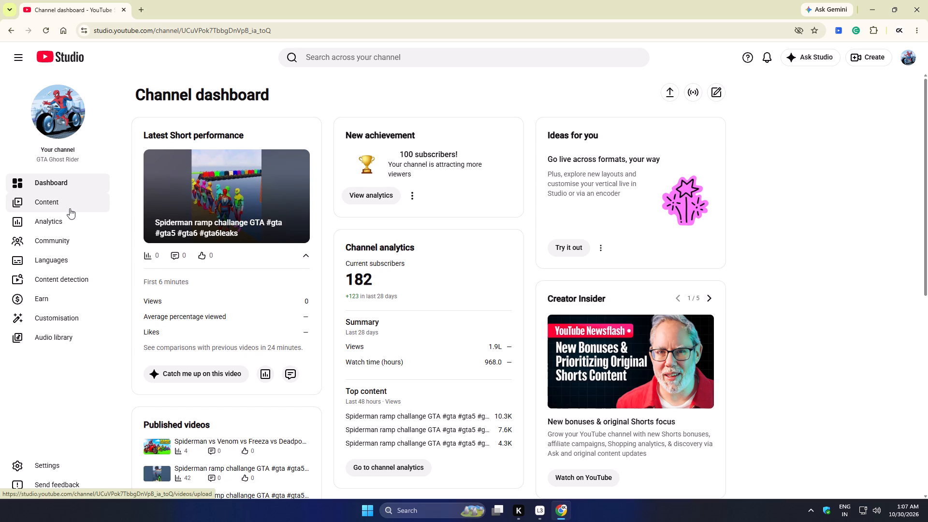
click(70, 208)
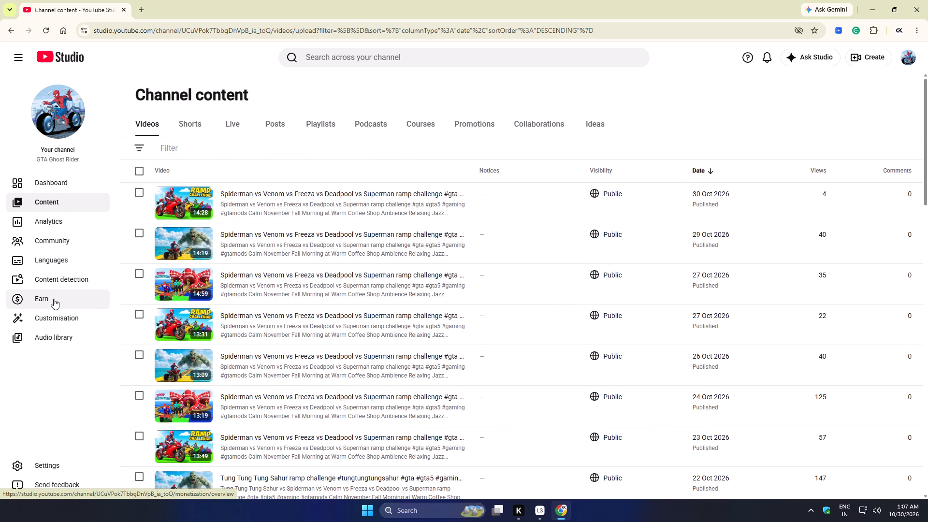
click(54, 299)
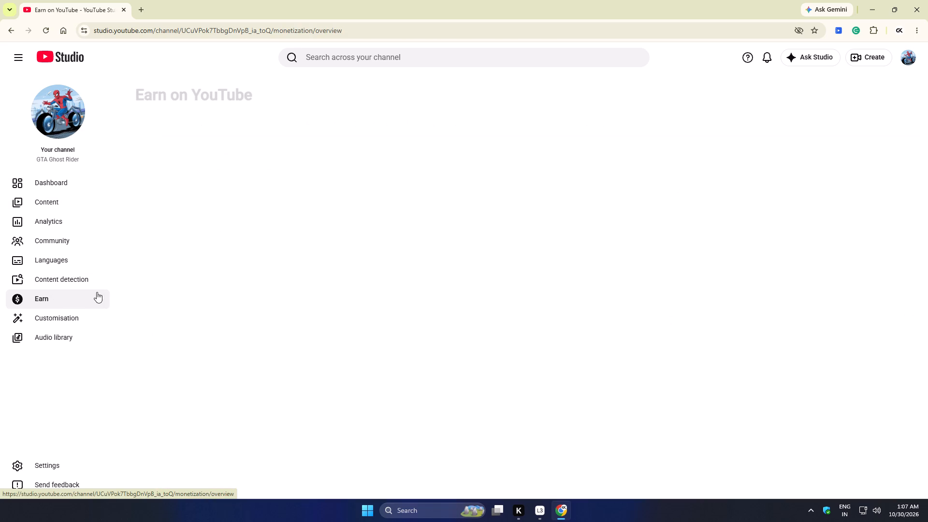
scroll(135, 286, down, 5)
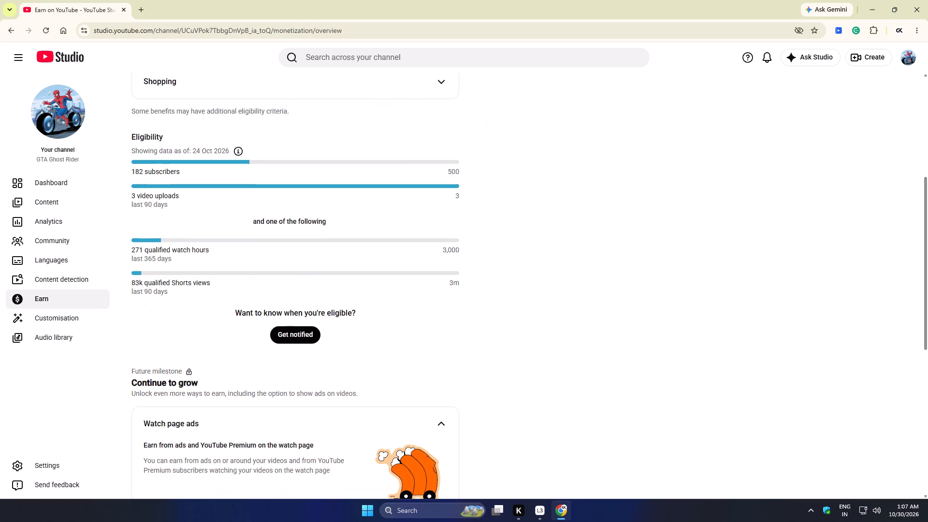
scroll(138, 286, up, 6)
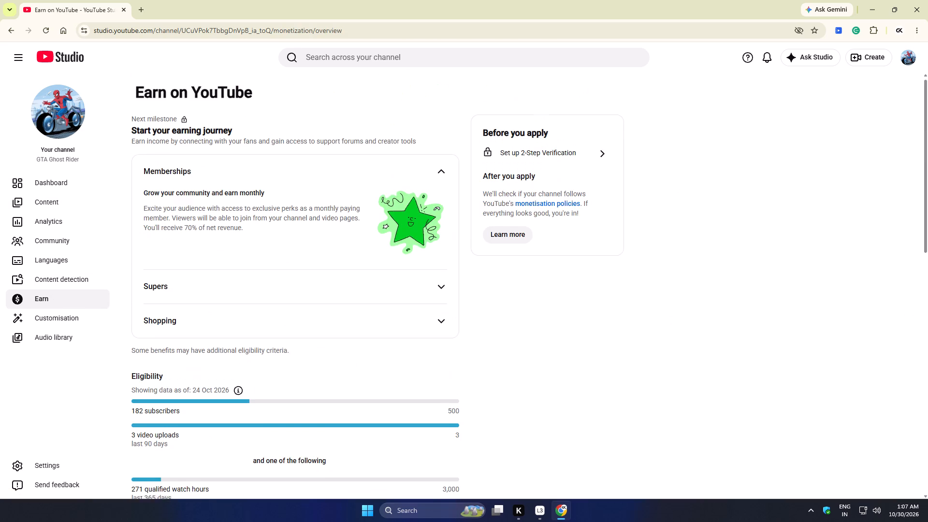
Review the channel analytics overview for the last 28 days, and look through the scheduled and published Shorts again.
click(54, 218)
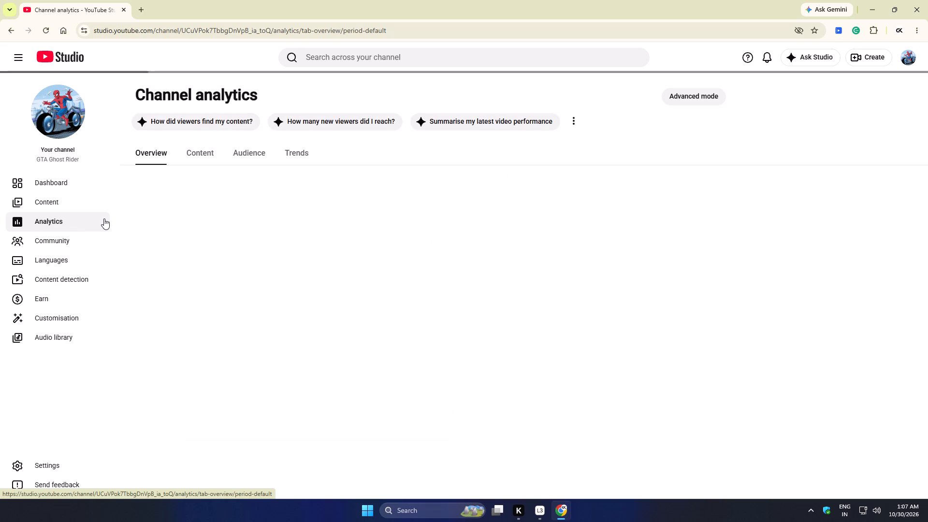
scroll(135, 216, down, 2)
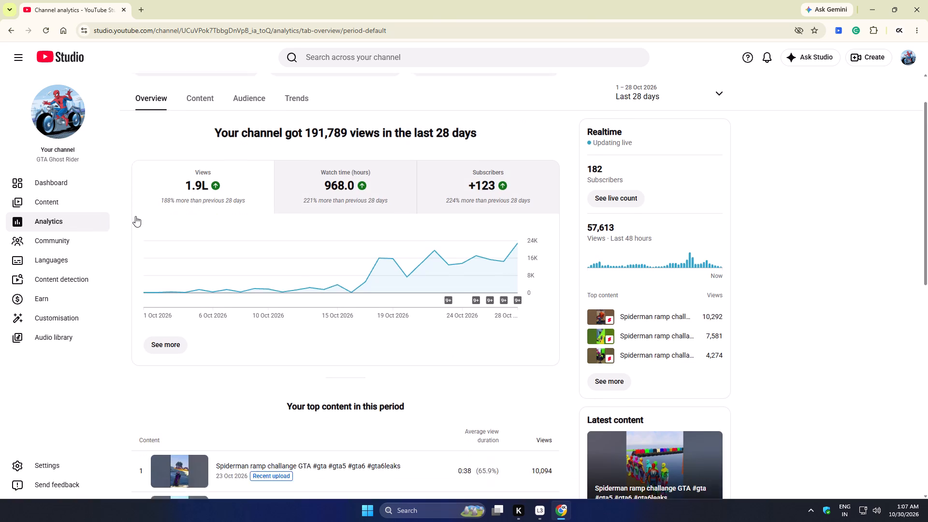
scroll(135, 216, up, 9)
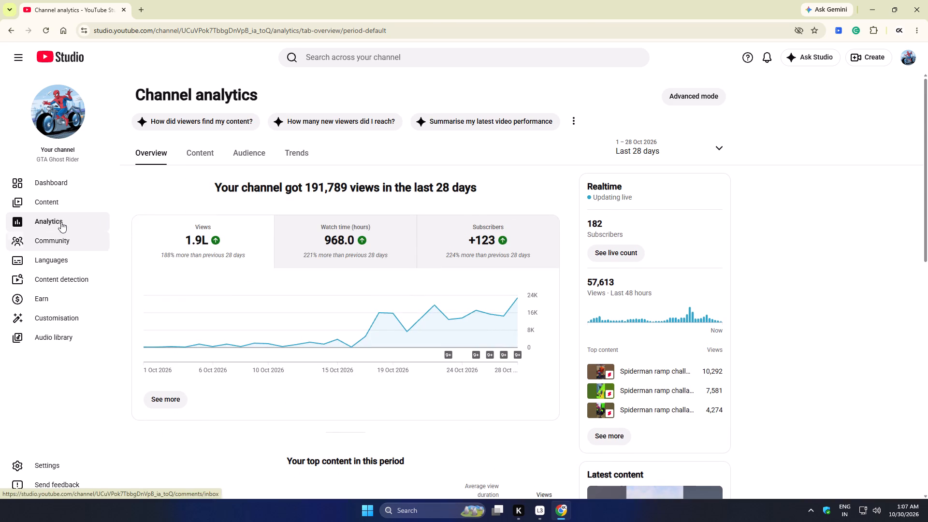
click(69, 200)
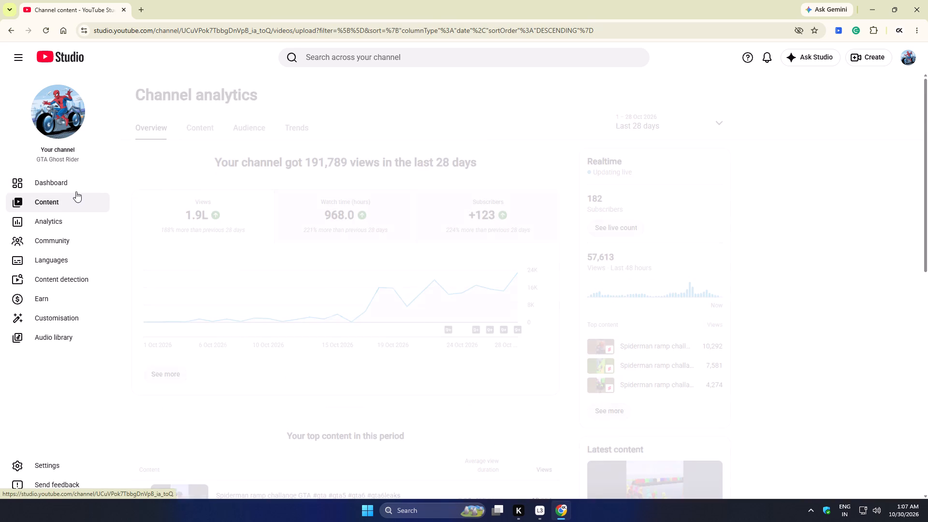
click(197, 124)
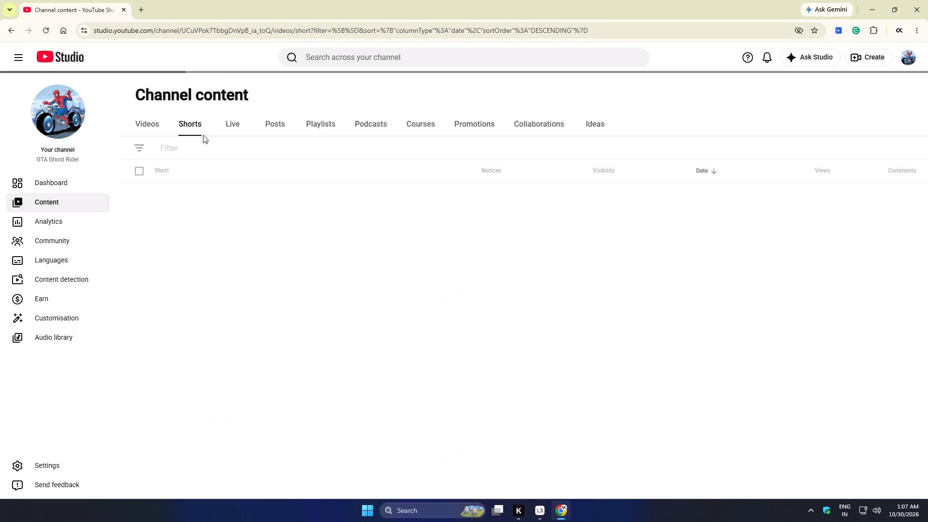
scroll(215, 173, down, 11)
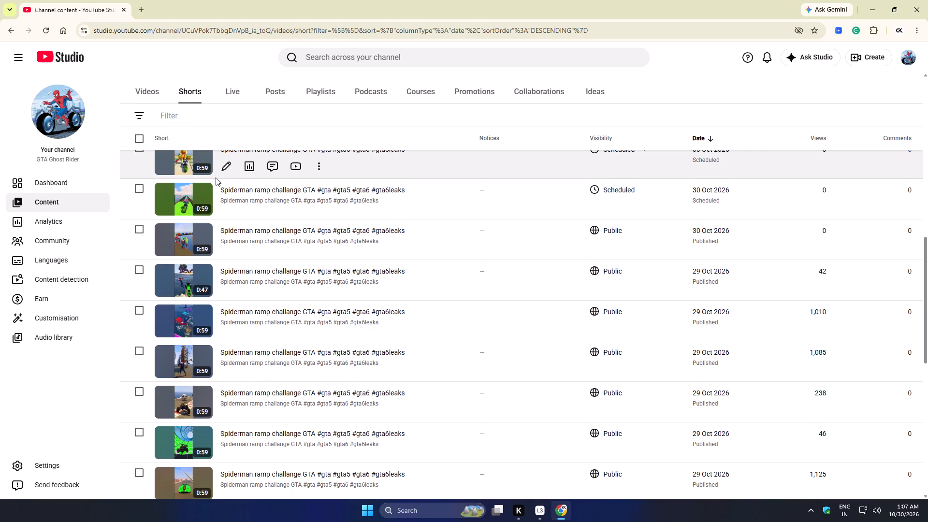
scroll(216, 177, up, 20)
scroll(216, 177, up, 1)
Go back through the visited Studio pages until the browser's empty New Tab page is reached.
click(11, 31)
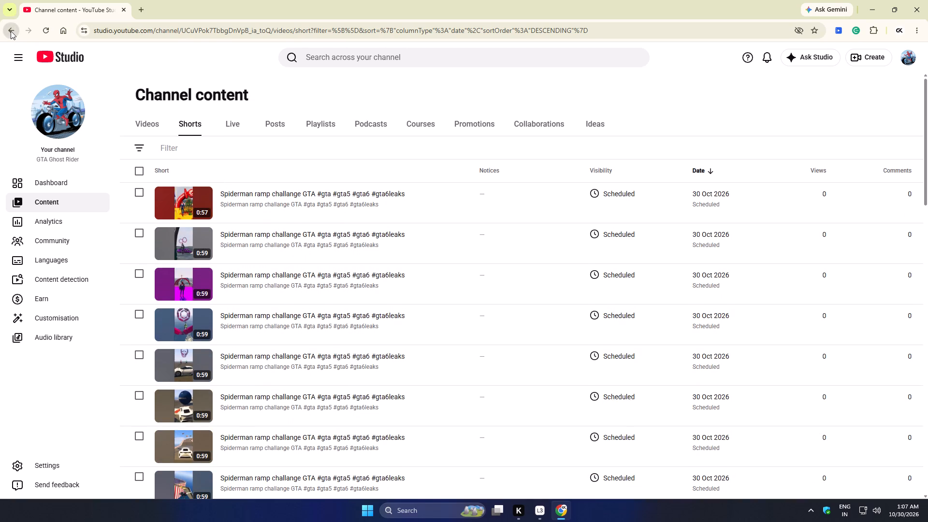
click(11, 31)
click(11, 31)
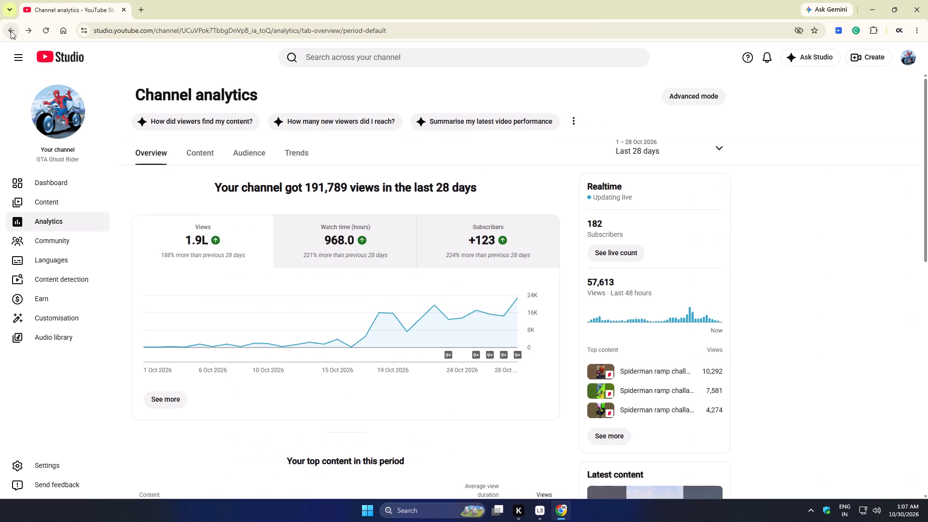
click(11, 31)
click(11, 31)
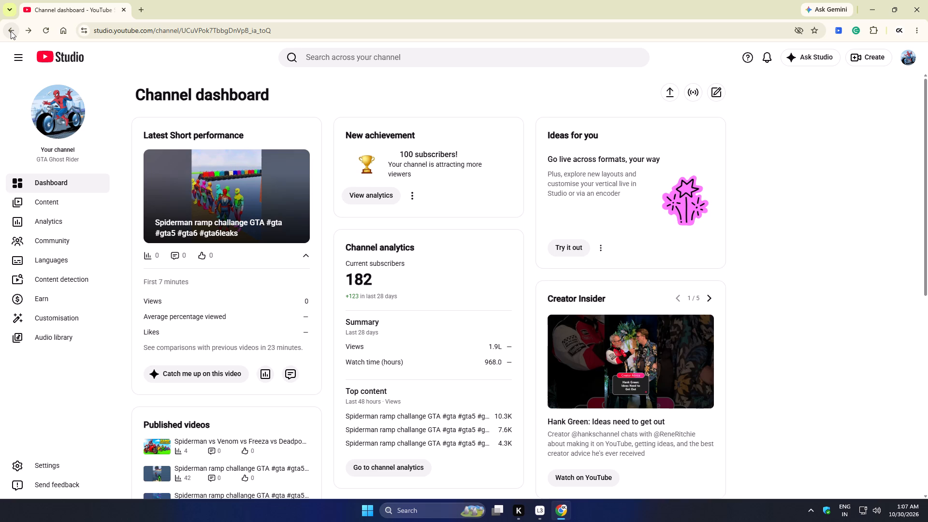
click(11, 31)
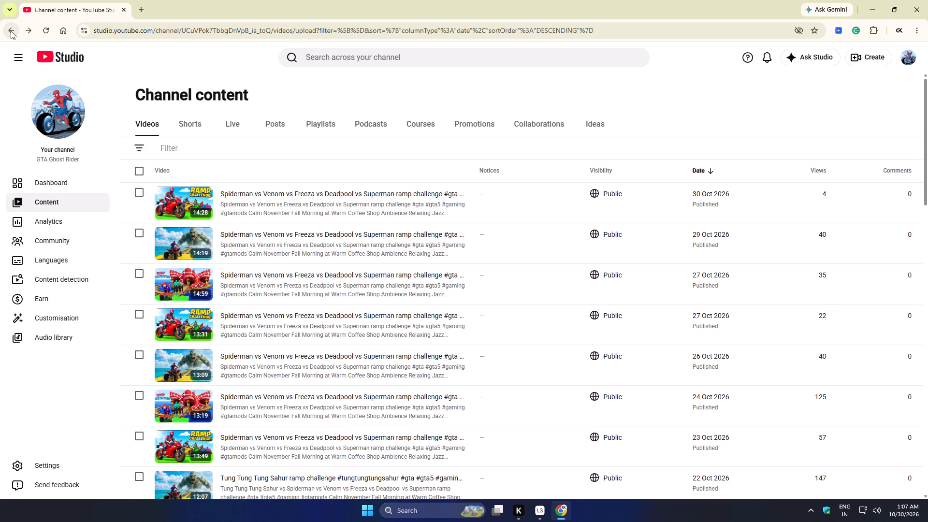
click(11, 31)
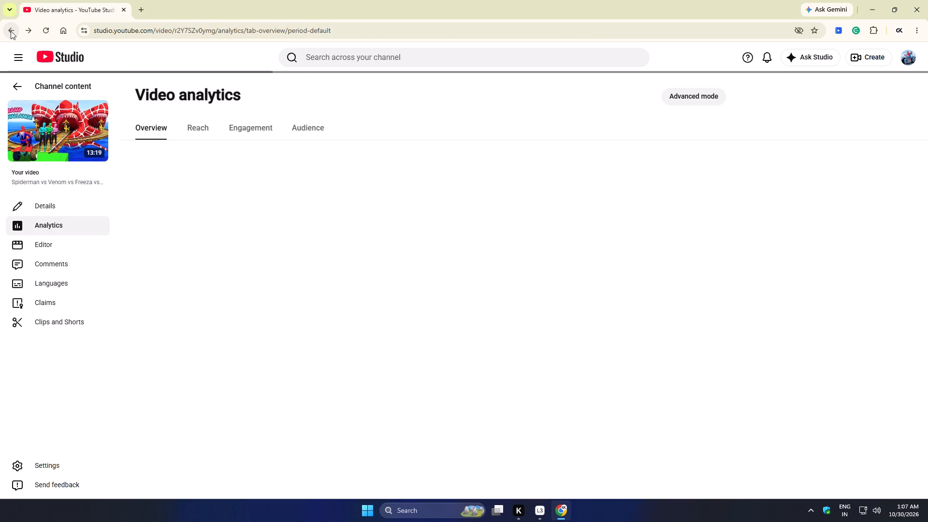
click(11, 31)
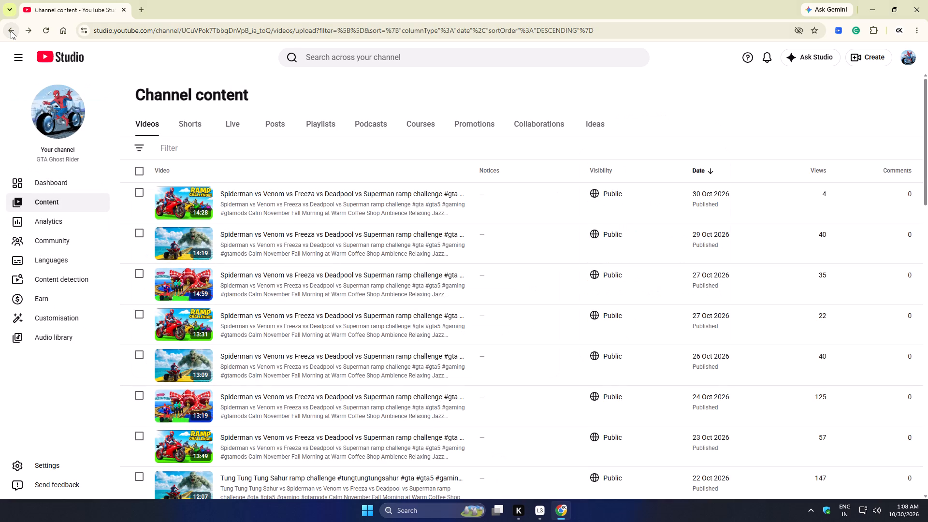
click(11, 31)
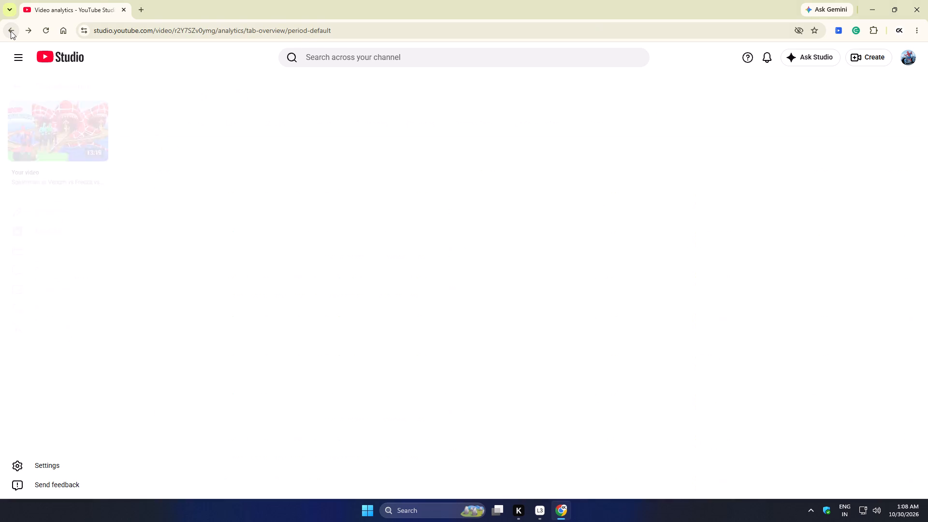
triple_click(11, 31)
triple_click(11, 31)
triple_click(11, 31)
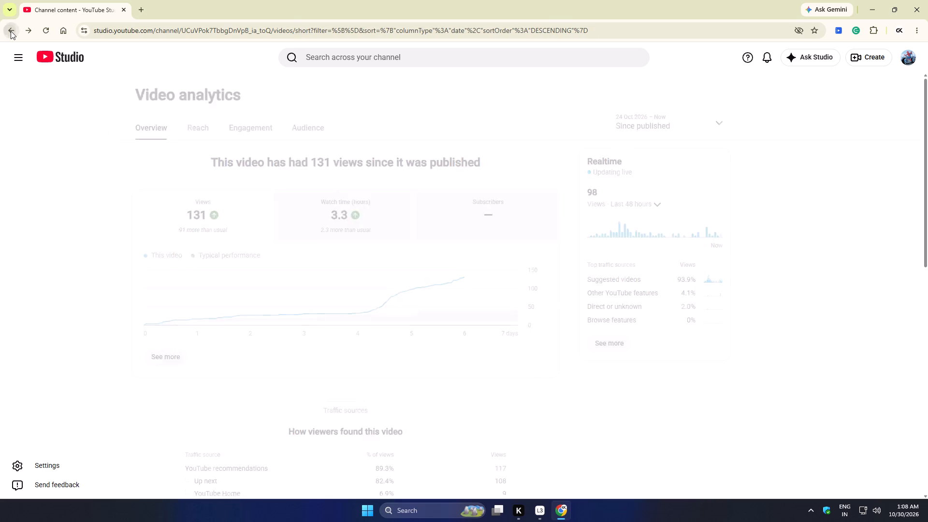
triple_click(11, 31)
triple_click(11, 31)
triple_click(11, 31)
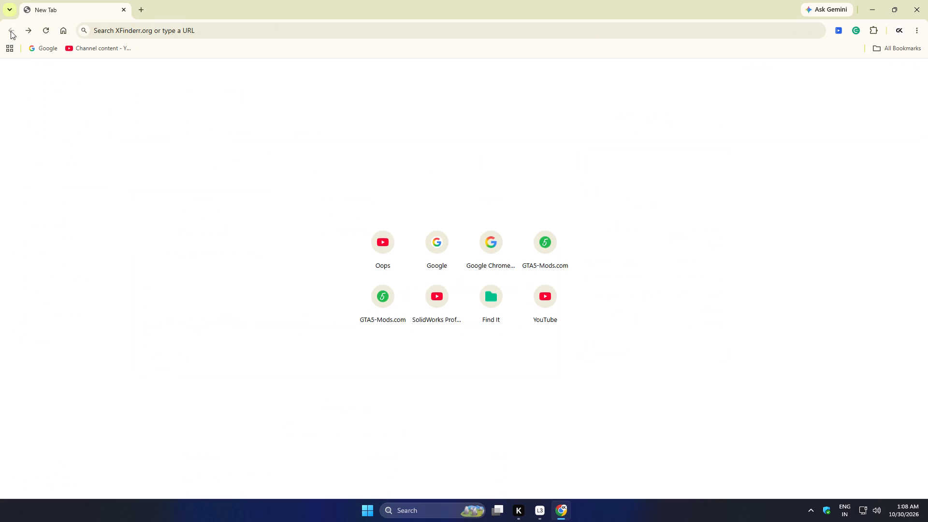
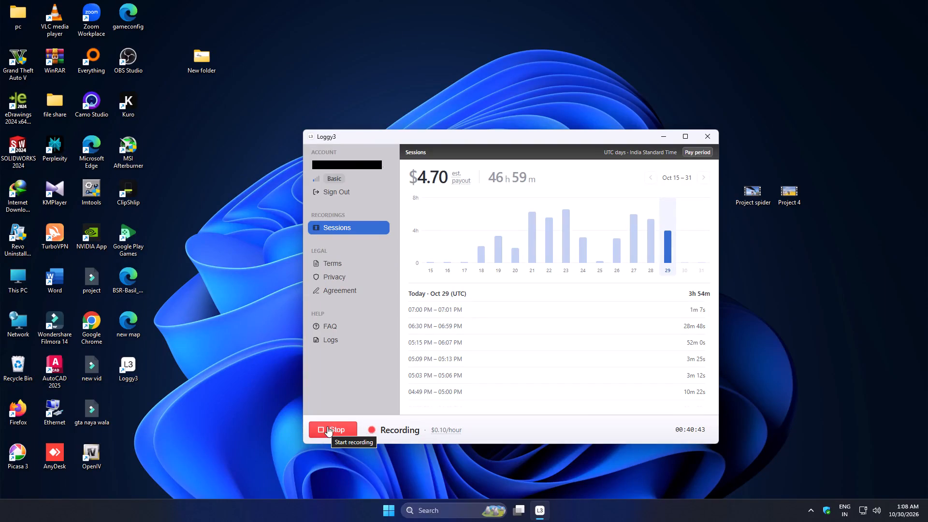
Stop the running session recording in Loggy3.
click(327, 426)
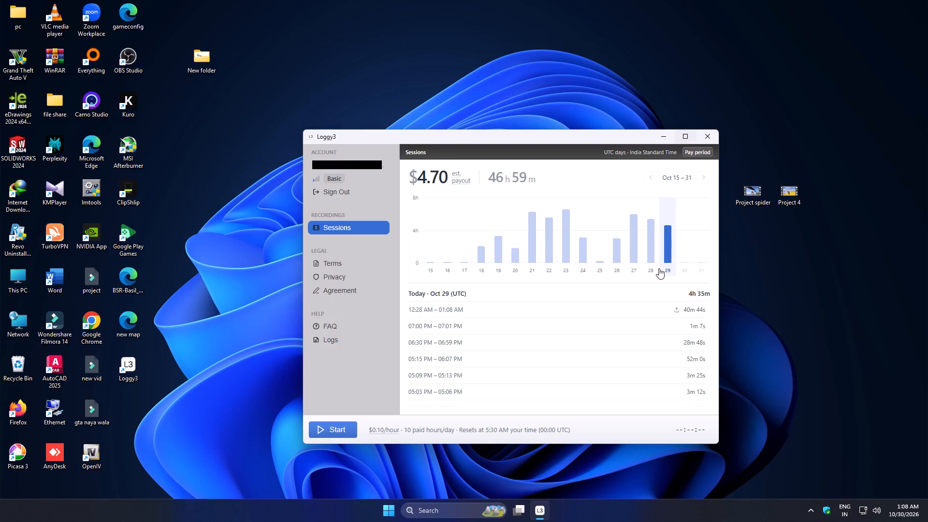
Maximise the recorder window to view more of the day's recorded sessions.
click(685, 137)
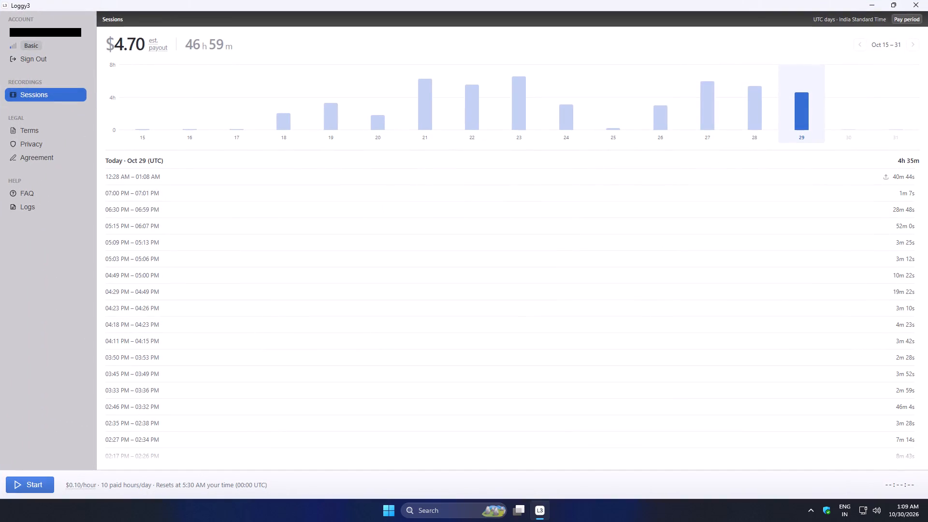
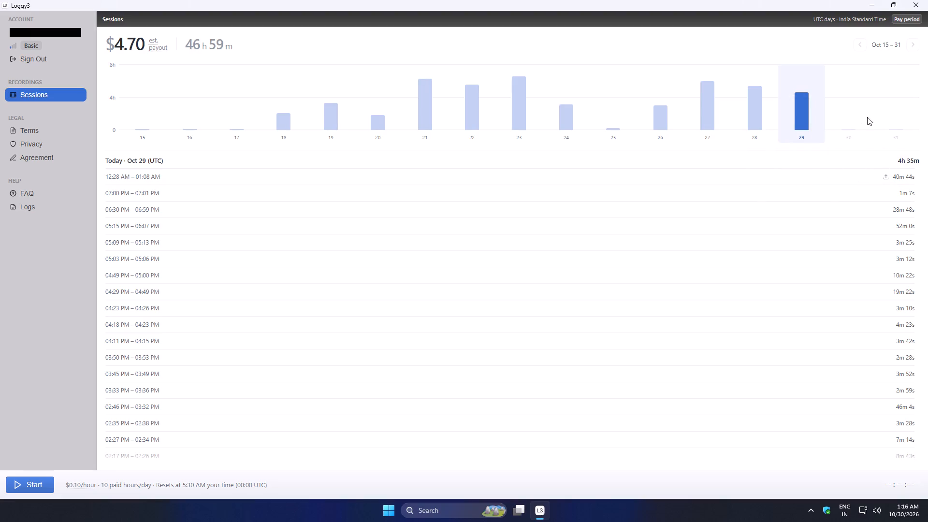
Minimise the Loggy3 recorder window and launch Kuro from the desktop.
click(870, 0)
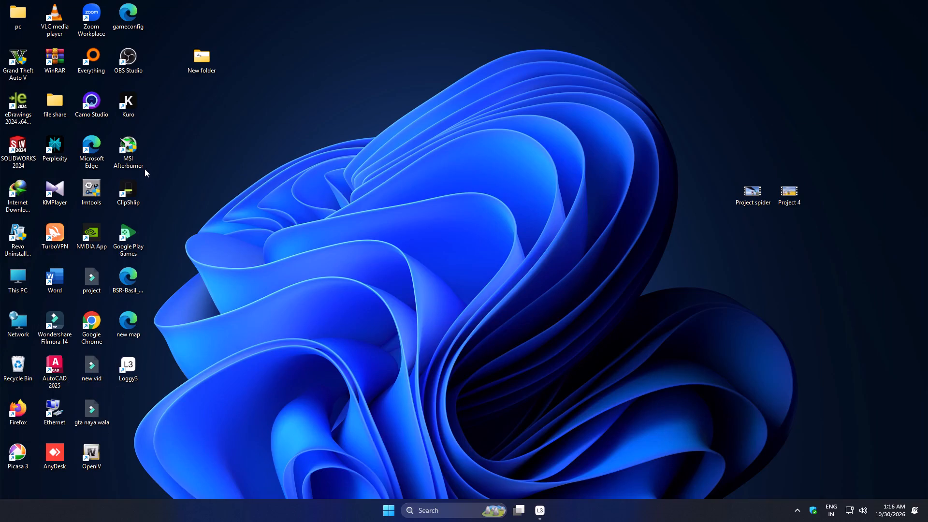
double_click(134, 99)
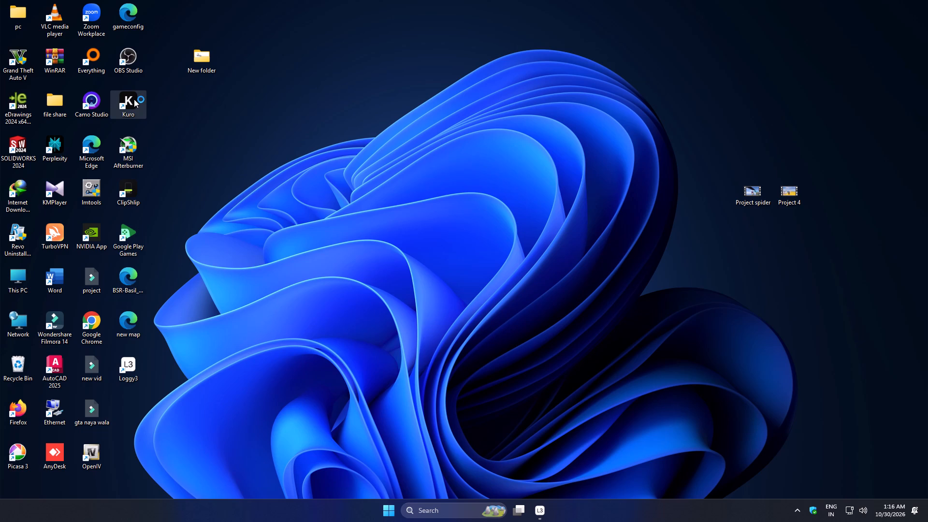